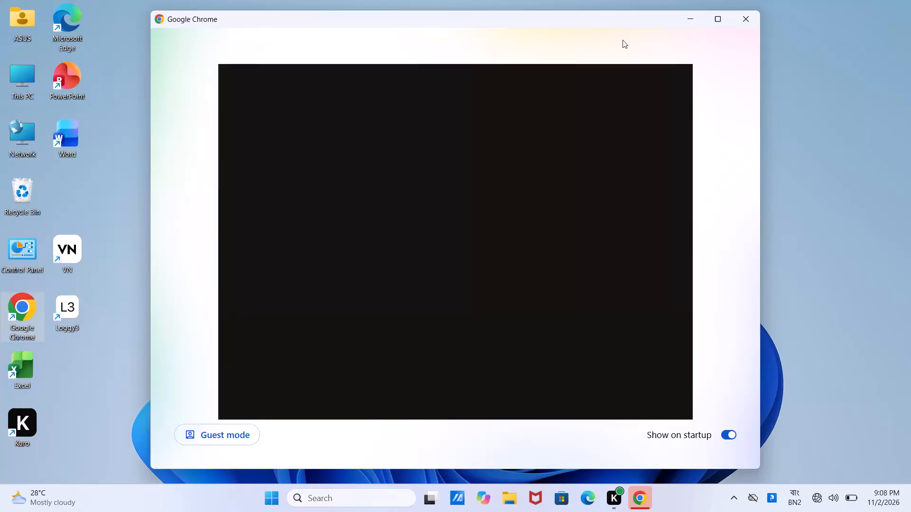
Open the browser with the "Your Chrome" profile.
click(623, 40)
double_click(475, 281)
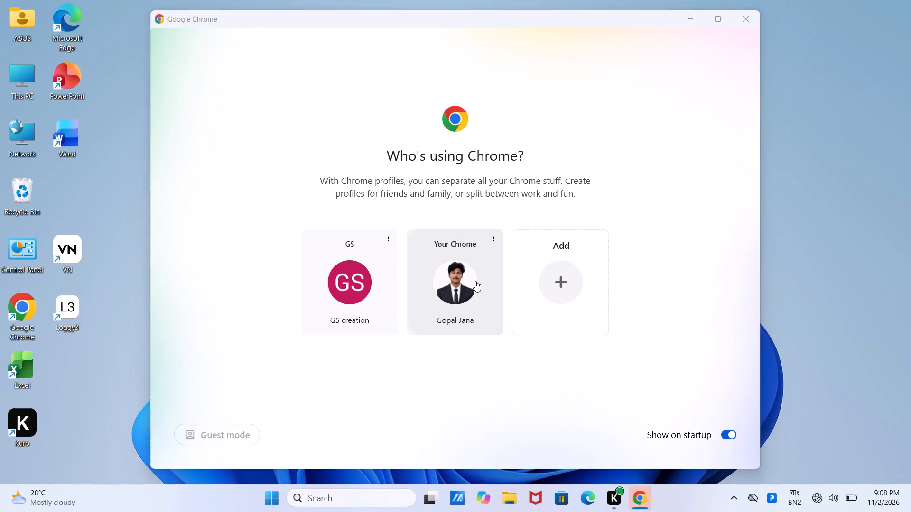
click(475, 281)
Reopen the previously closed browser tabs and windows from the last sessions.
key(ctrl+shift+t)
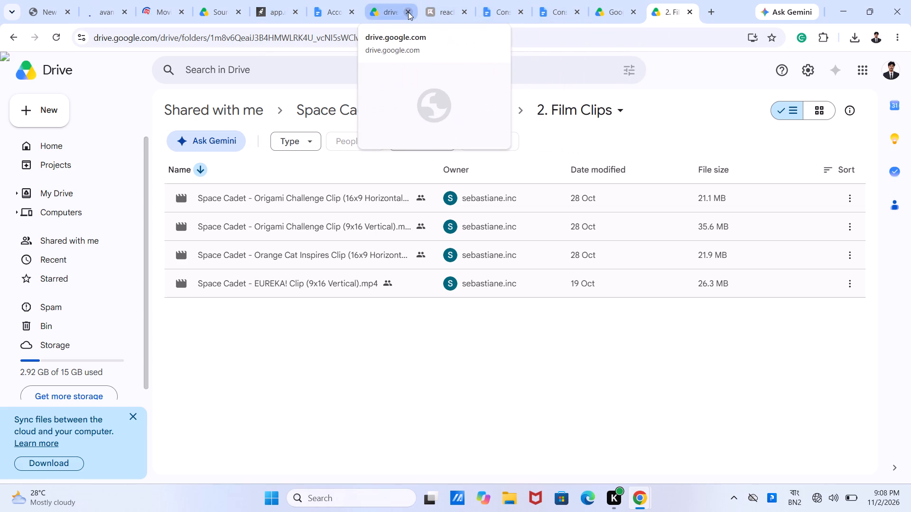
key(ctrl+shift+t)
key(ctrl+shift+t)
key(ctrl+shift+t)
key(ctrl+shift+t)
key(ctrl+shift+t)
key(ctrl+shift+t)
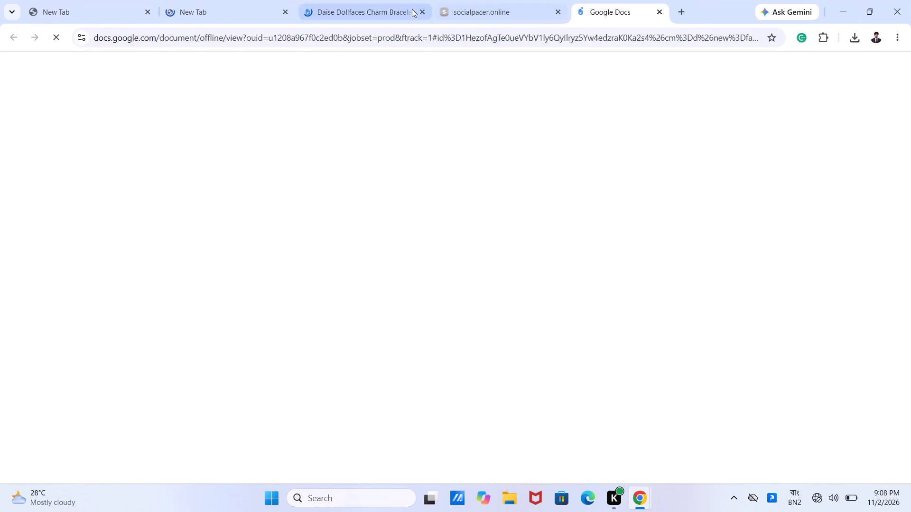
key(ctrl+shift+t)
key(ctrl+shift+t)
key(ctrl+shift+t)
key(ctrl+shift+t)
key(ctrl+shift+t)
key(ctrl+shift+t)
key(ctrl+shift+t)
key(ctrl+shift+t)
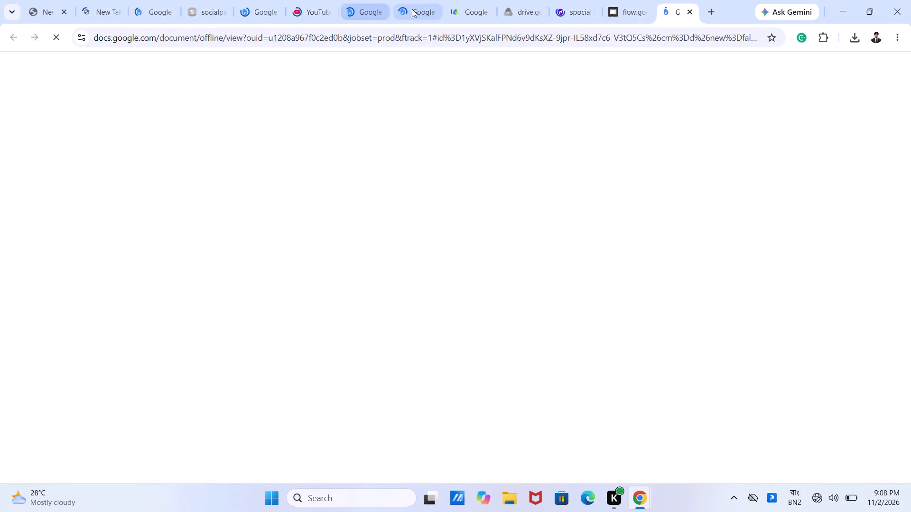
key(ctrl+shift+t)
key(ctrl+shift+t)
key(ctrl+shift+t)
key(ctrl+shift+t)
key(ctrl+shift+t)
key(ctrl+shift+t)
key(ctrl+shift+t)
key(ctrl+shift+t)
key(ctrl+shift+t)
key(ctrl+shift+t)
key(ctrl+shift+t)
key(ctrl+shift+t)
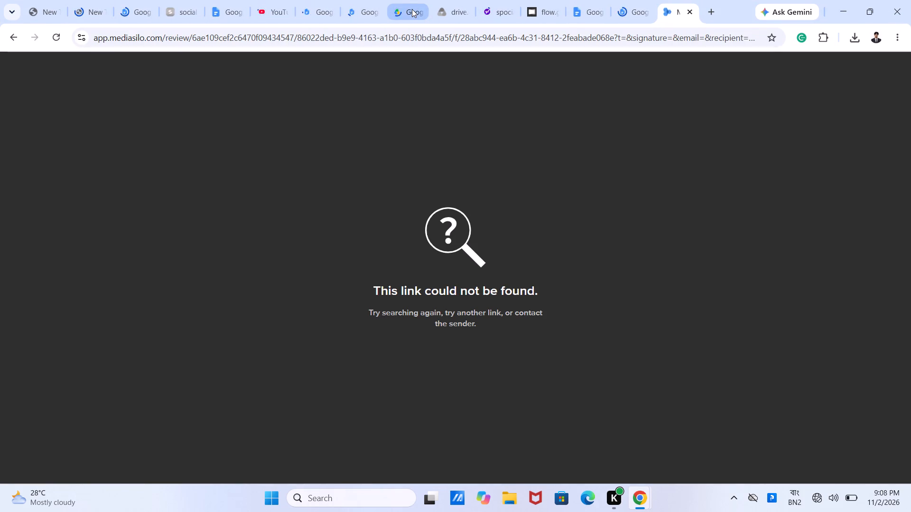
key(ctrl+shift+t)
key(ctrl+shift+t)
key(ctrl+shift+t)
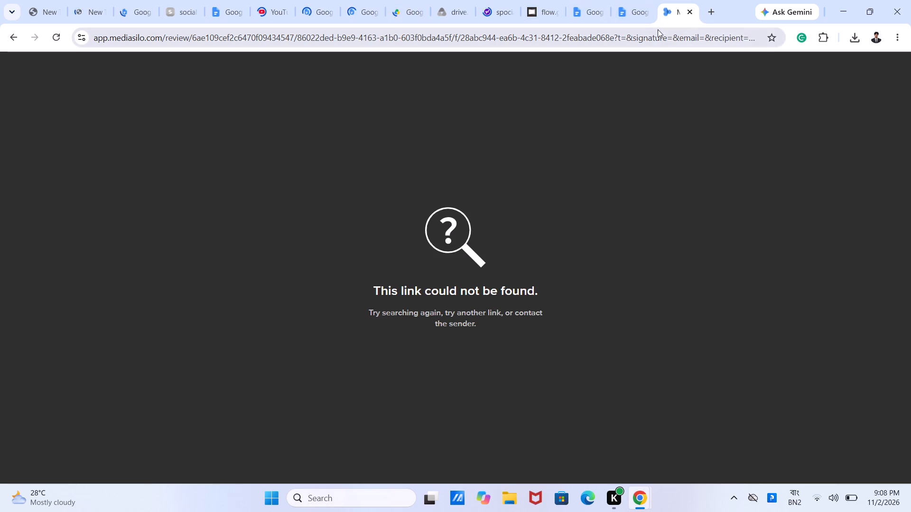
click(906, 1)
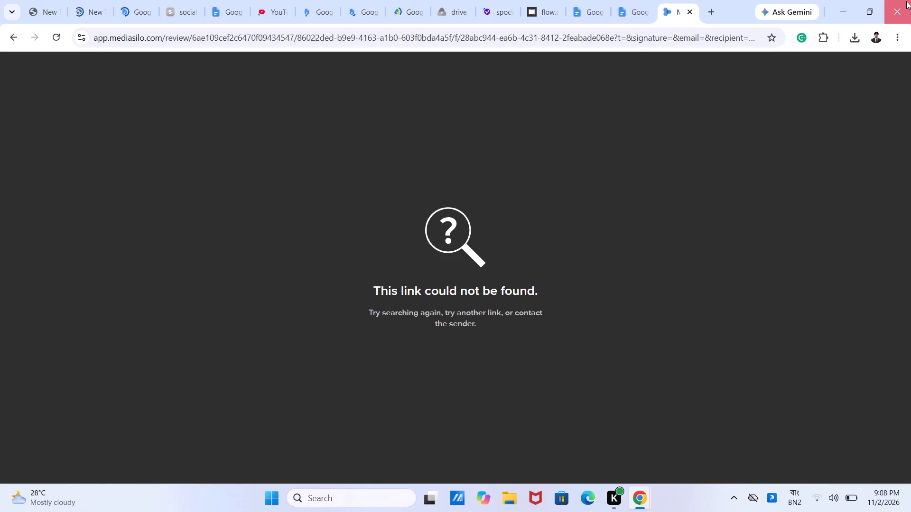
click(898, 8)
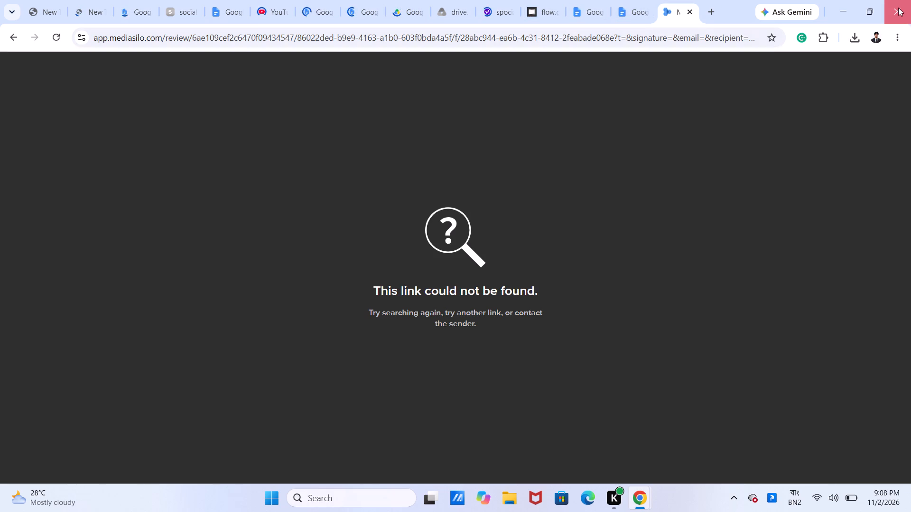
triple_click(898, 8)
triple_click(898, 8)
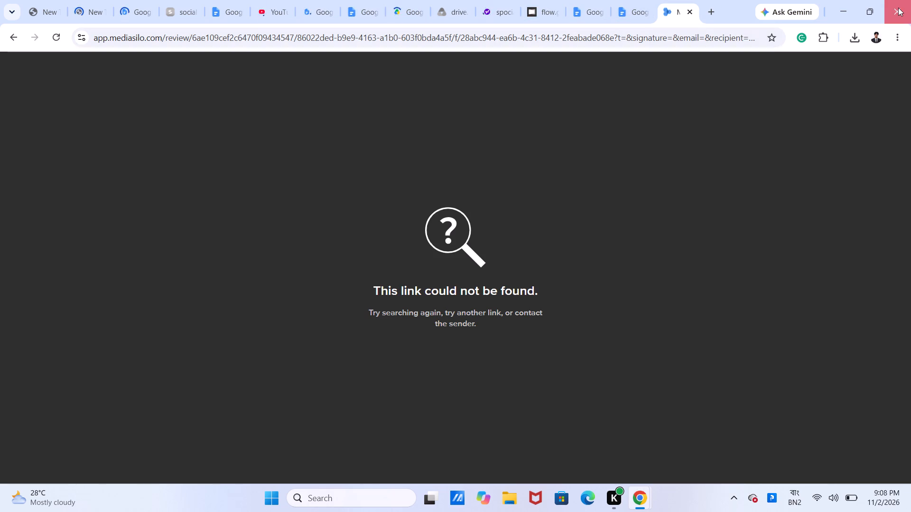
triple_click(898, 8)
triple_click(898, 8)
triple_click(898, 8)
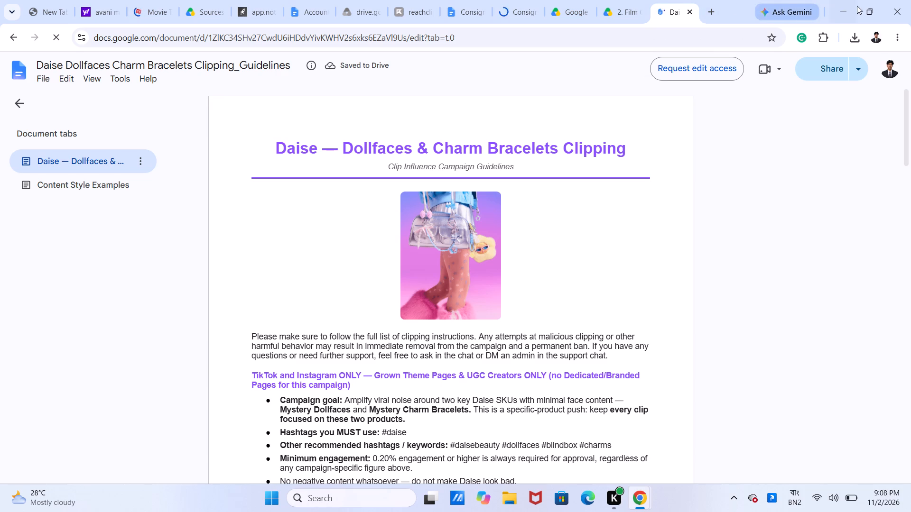
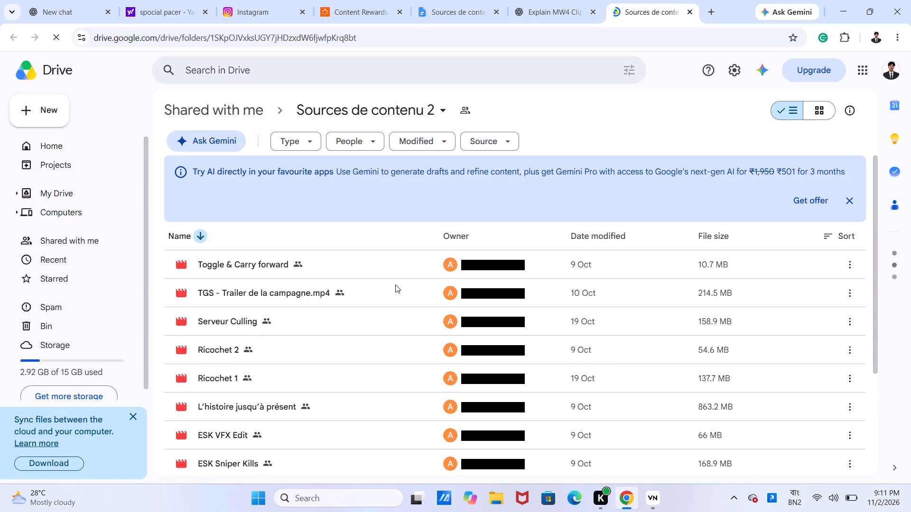
Look through the video files in the shared Google Drive folder Sources de contenu 2 for another source clip.
scroll(395, 284, down, 1)
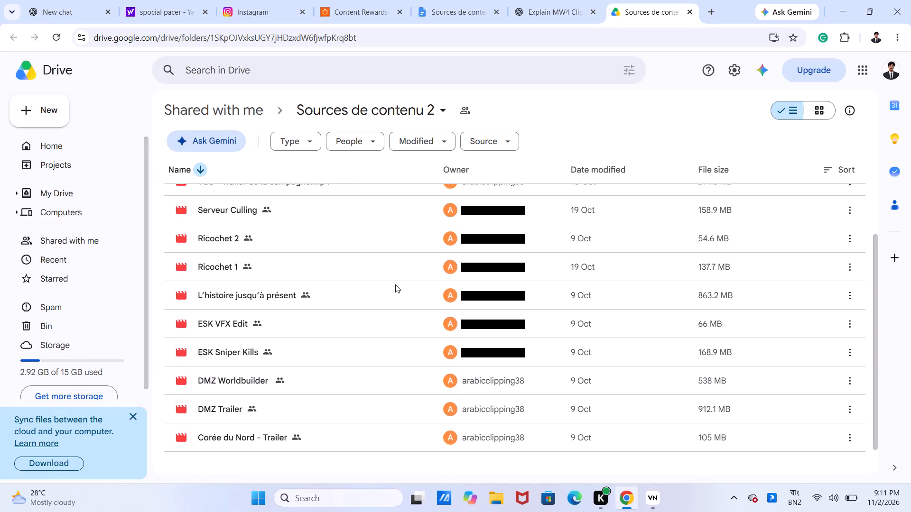
scroll(395, 284, down, 2)
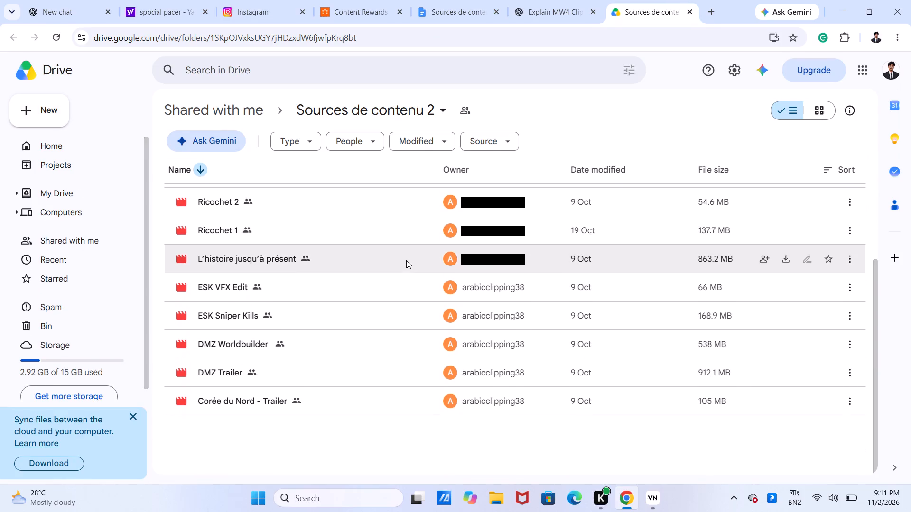
scroll(406, 260, up, 1)
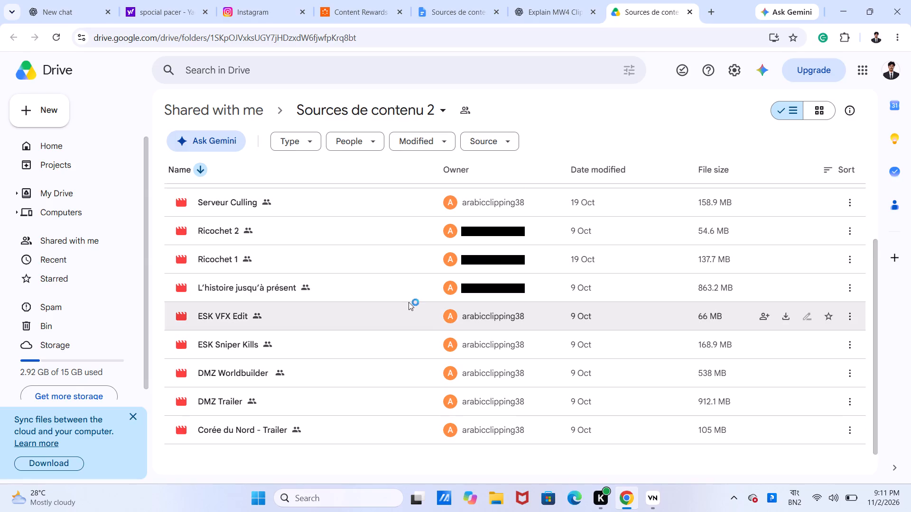
Look through the video files in the shared Sources de contenu 2 Drive folder for another source clip.
scroll(426, 254, up, 2)
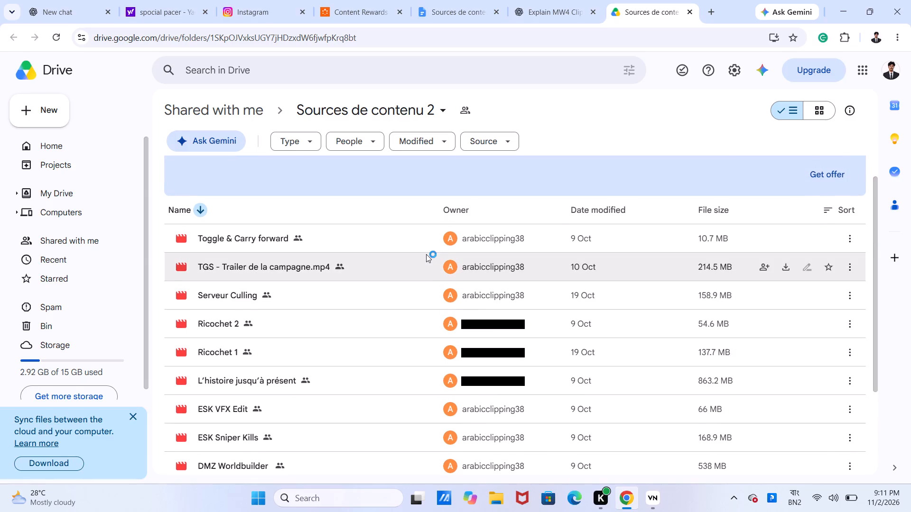
scroll(426, 254, down, 4)
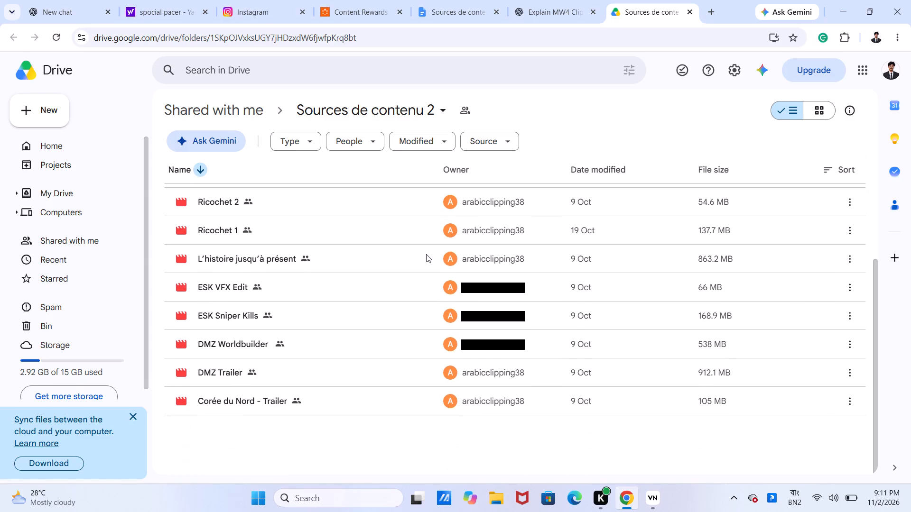
click(408, 402)
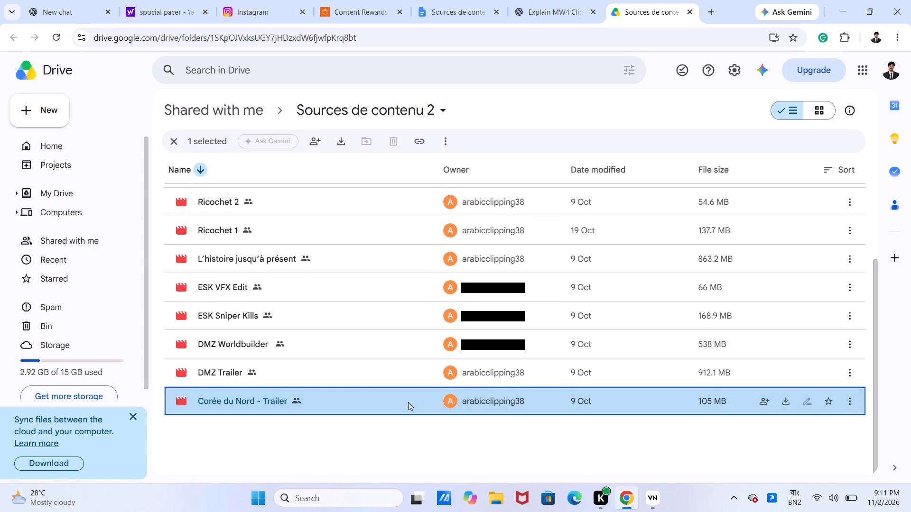
scroll(474, 311, up, 1)
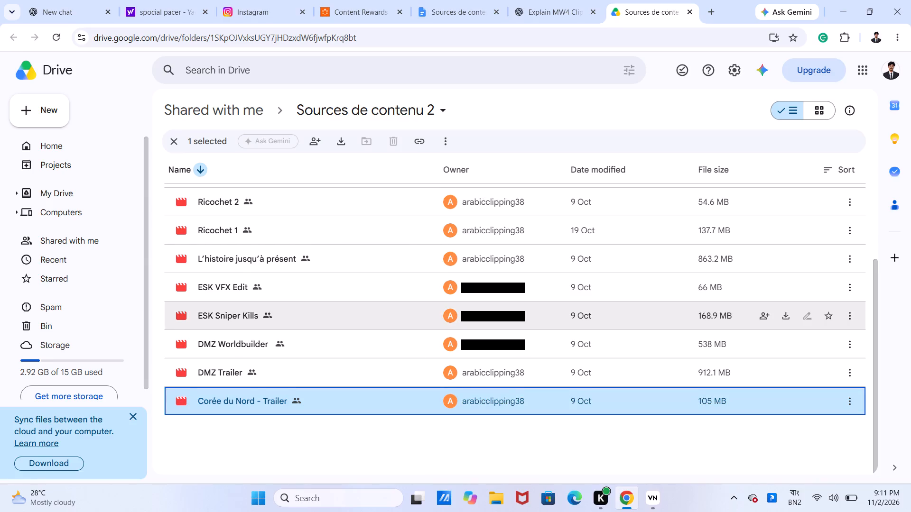
scroll(474, 311, up, 1)
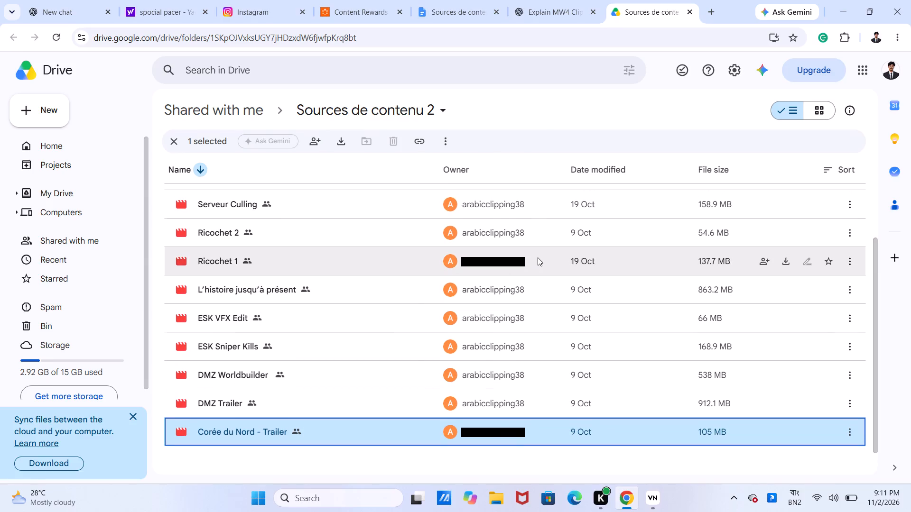
scroll(538, 257, up, 1)
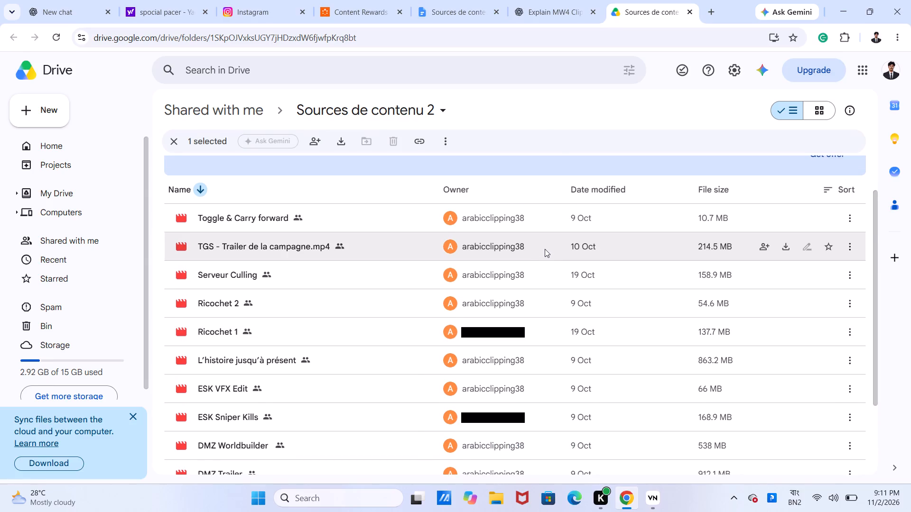
scroll(545, 249, down, 1)
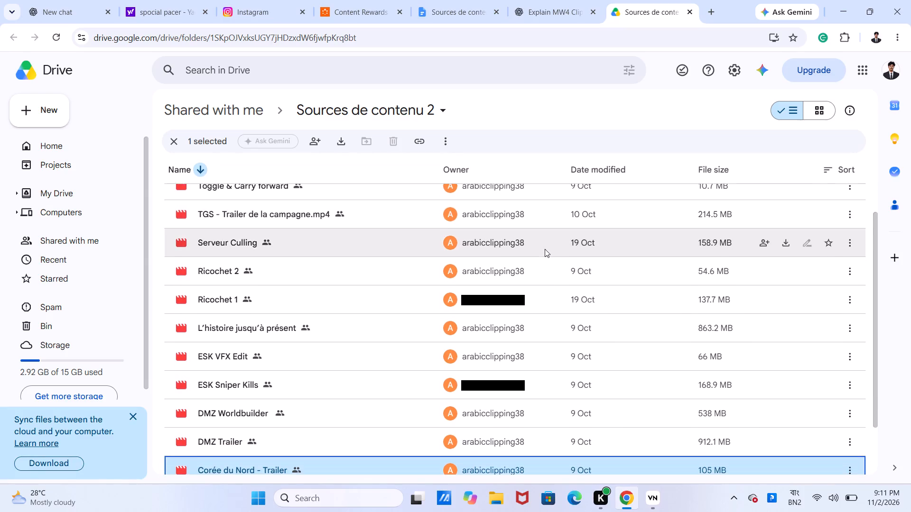
scroll(545, 249, down, 1)
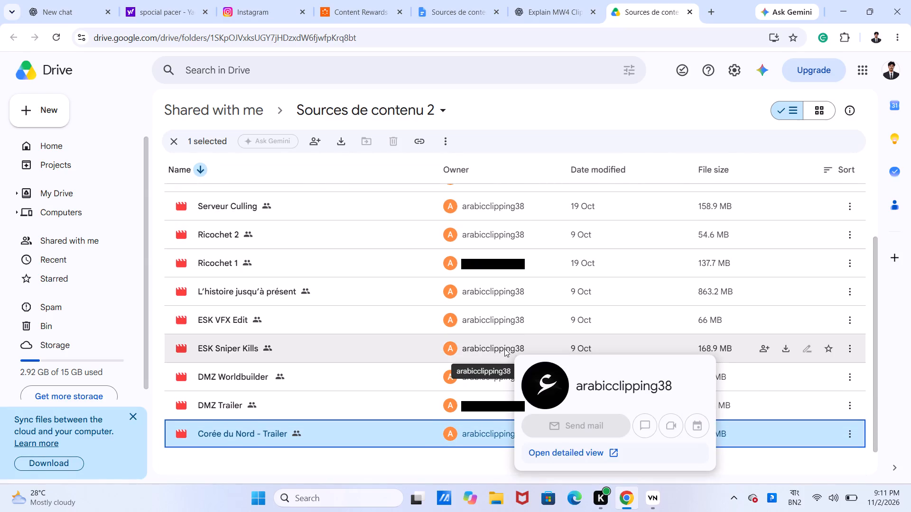
Open the ESK Sniper Kills video from the Drive folder, download it without a virus scan, and check its download progress.
triple_click(504, 348)
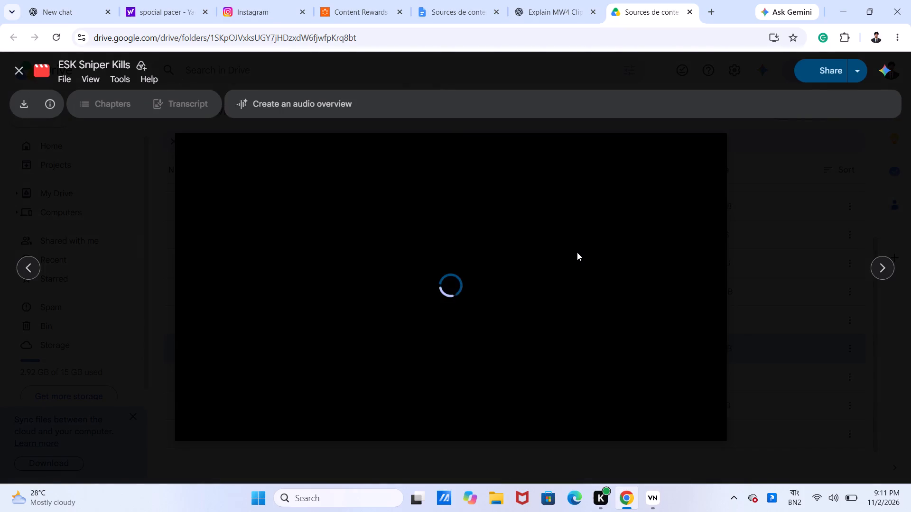
click(471, 315)
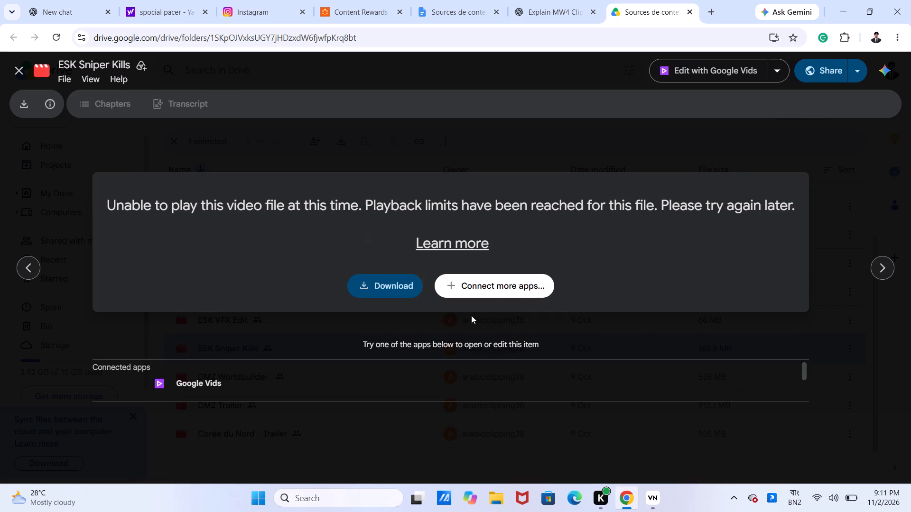
click(400, 288)
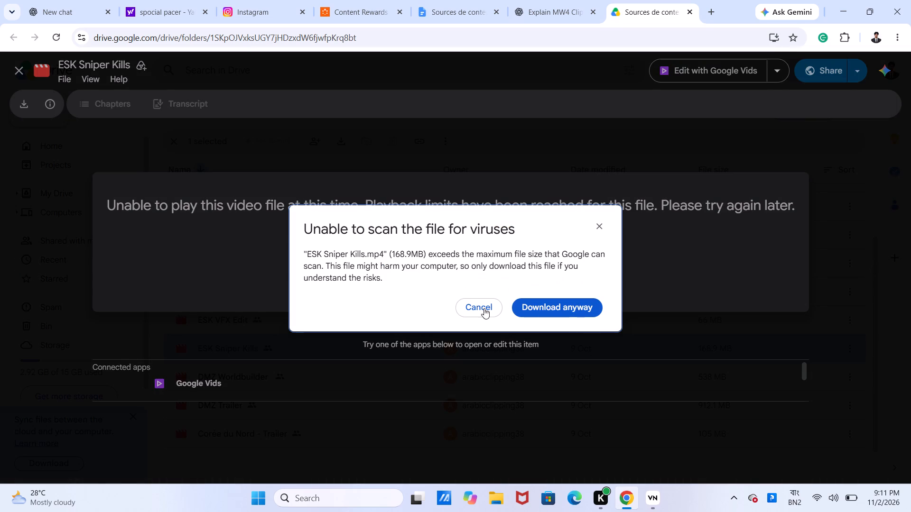
click(562, 312)
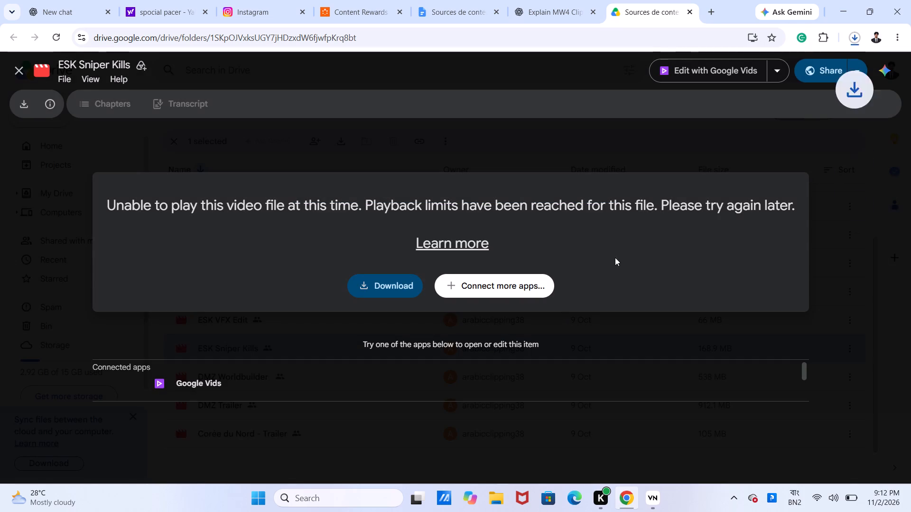
click(858, 34)
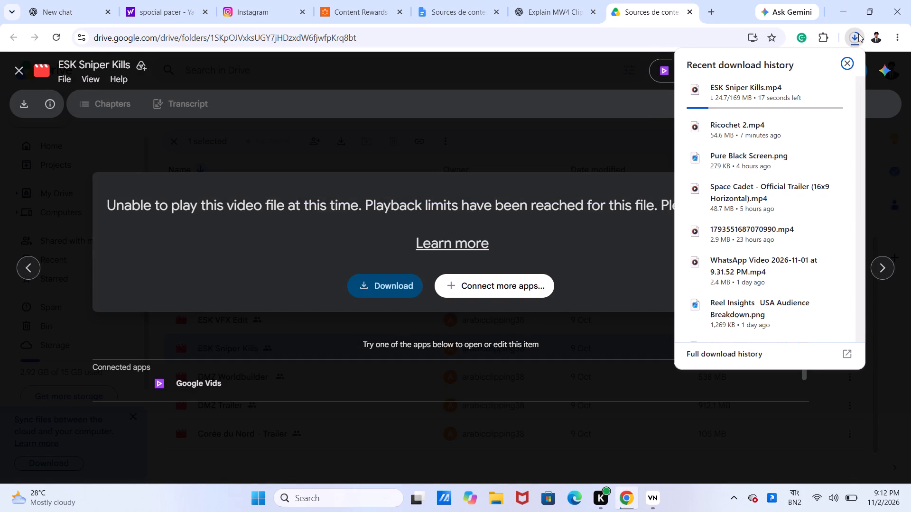
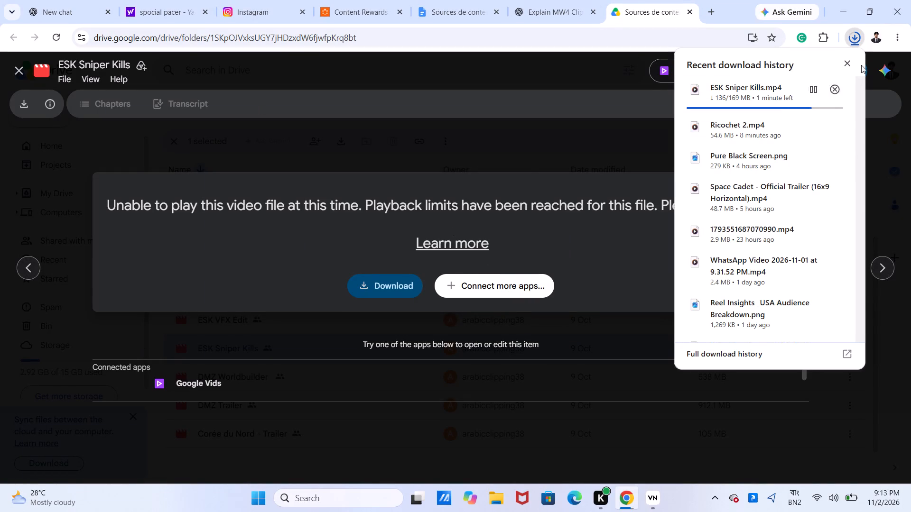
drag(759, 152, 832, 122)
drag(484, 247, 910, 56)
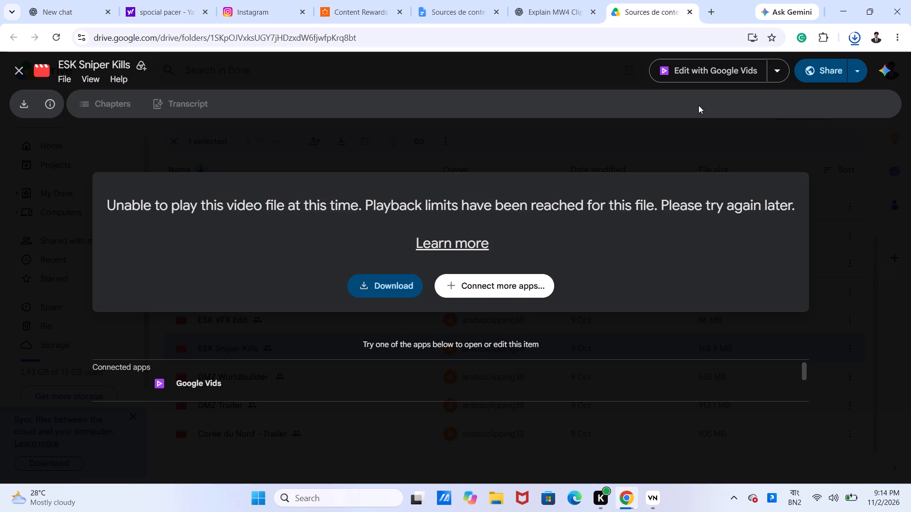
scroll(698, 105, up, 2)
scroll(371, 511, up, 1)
Switch to the Content Rewards page on Whop and bring up the rejected clips among your submissions.
click(384, 1)
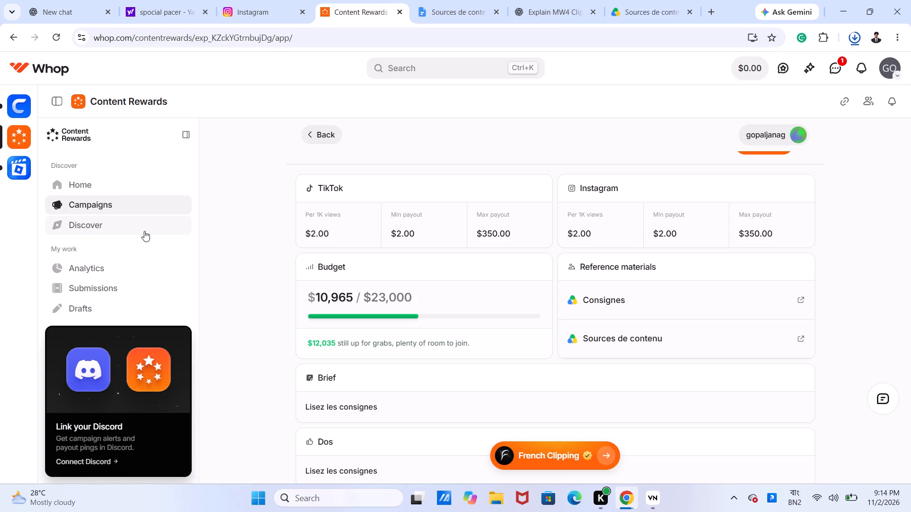
click(100, 288)
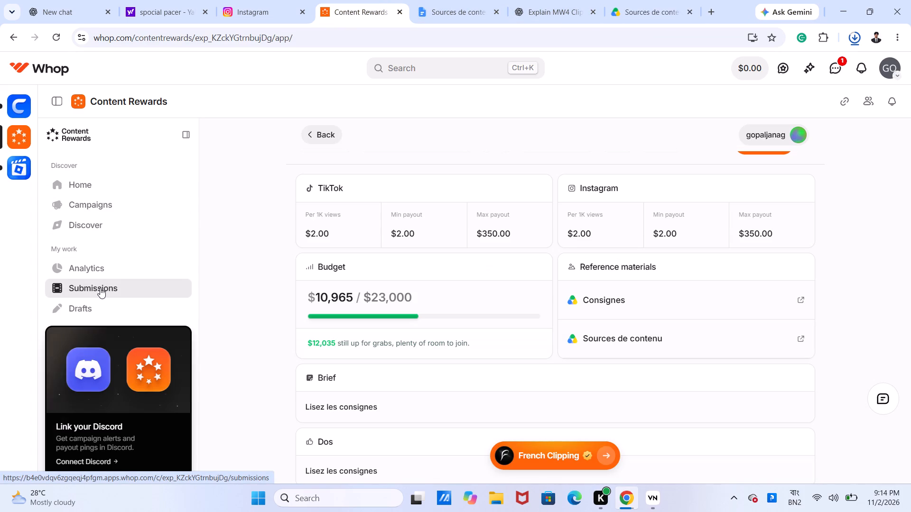
double_click(100, 288)
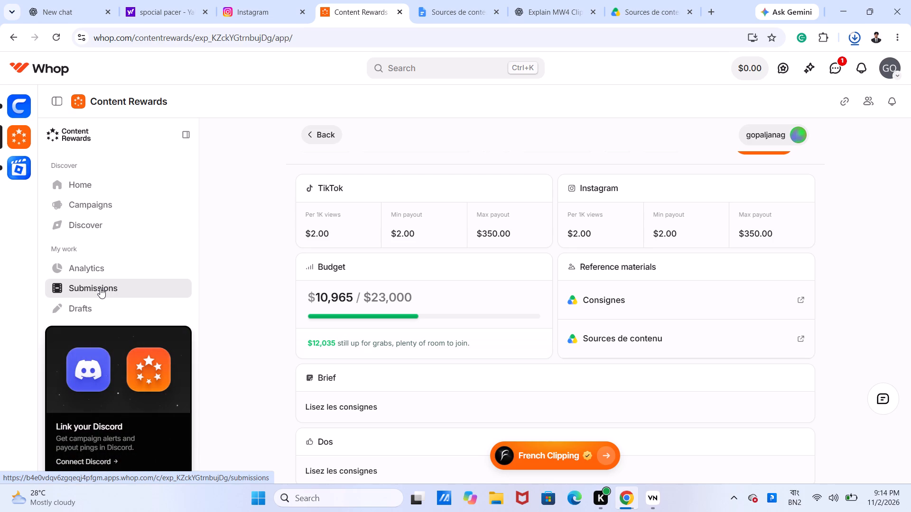
click(100, 288)
drag(100, 288, 106, 263)
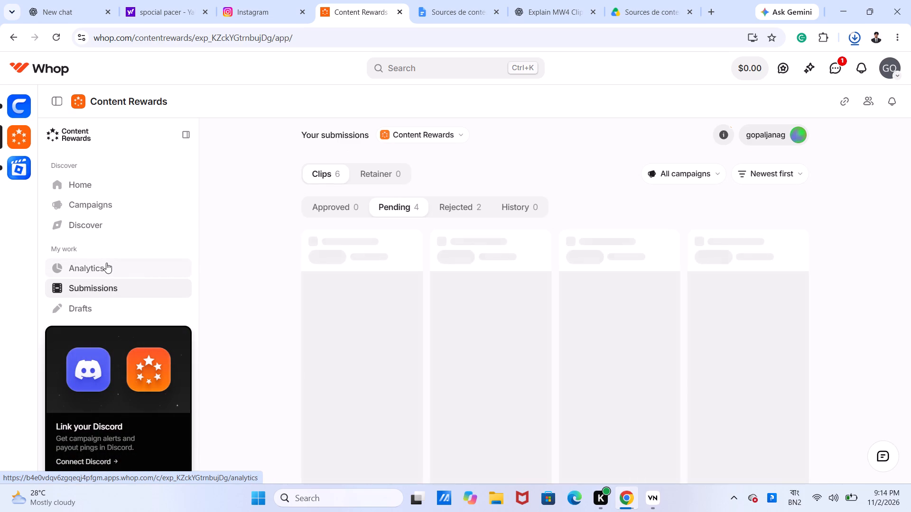
drag(106, 263, 113, 264)
click(456, 204)
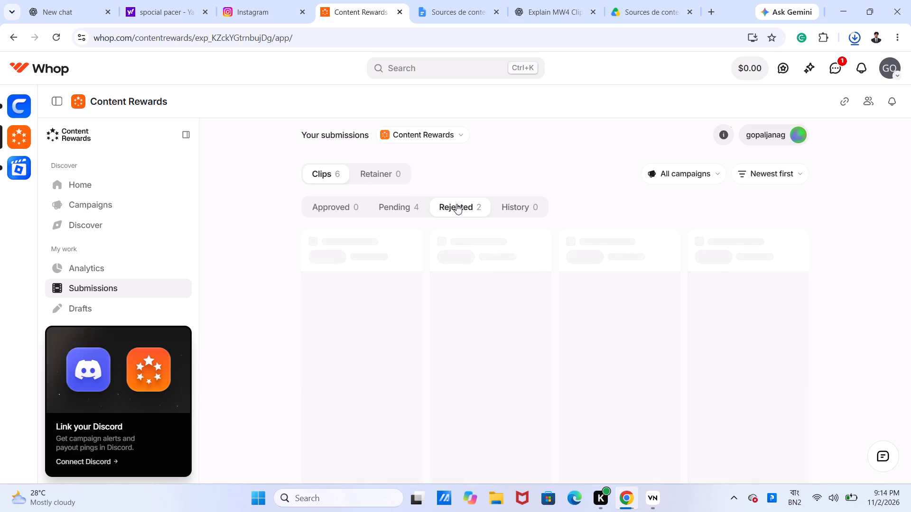
double_click(456, 204)
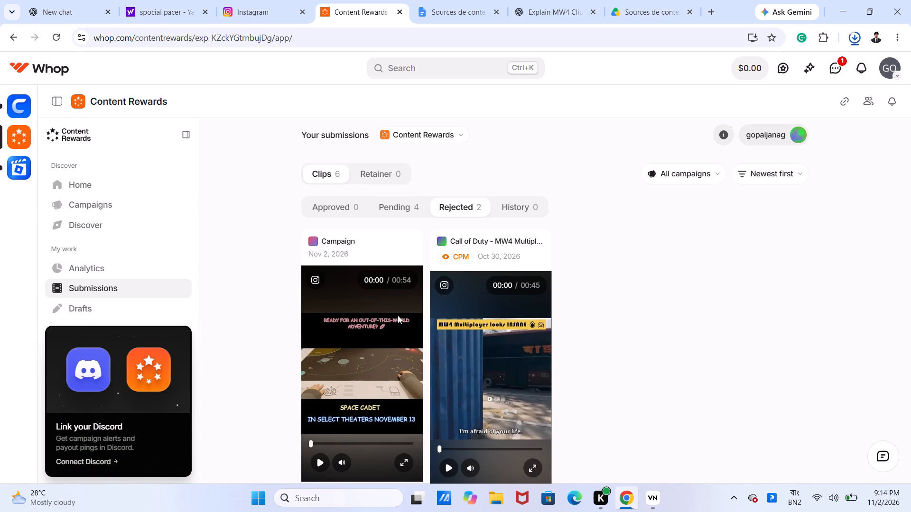
Review the payout details of the rejected Call of Duty - MW4 Multiplayer clip and close them.
scroll(398, 315, down, 2)
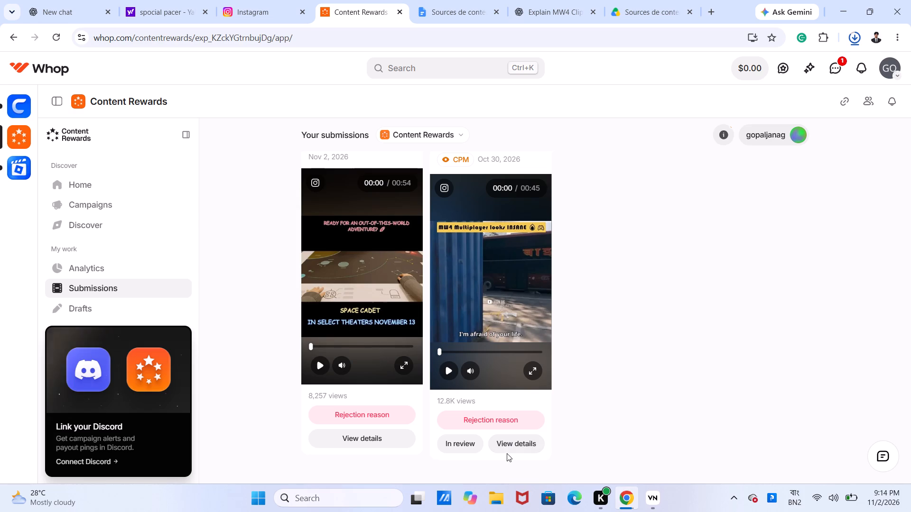
click(513, 442)
scroll(514, 427, down, 2)
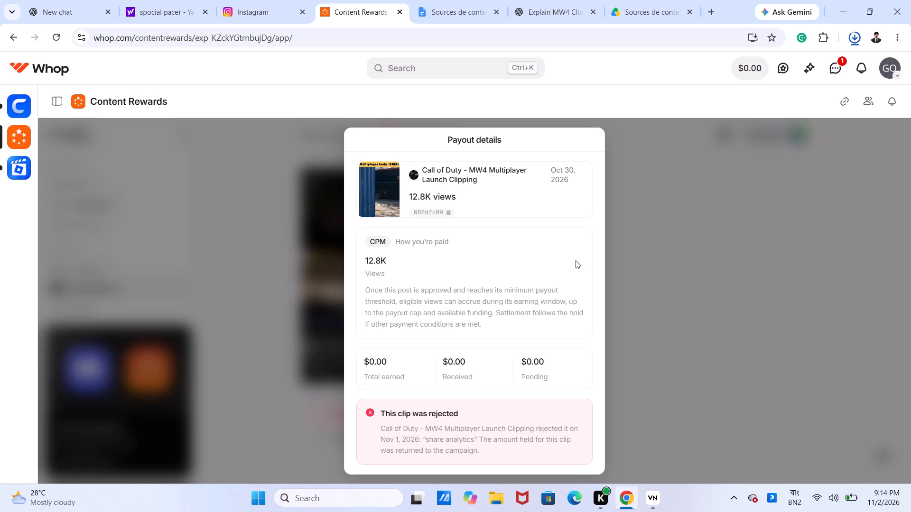
click(652, 255)
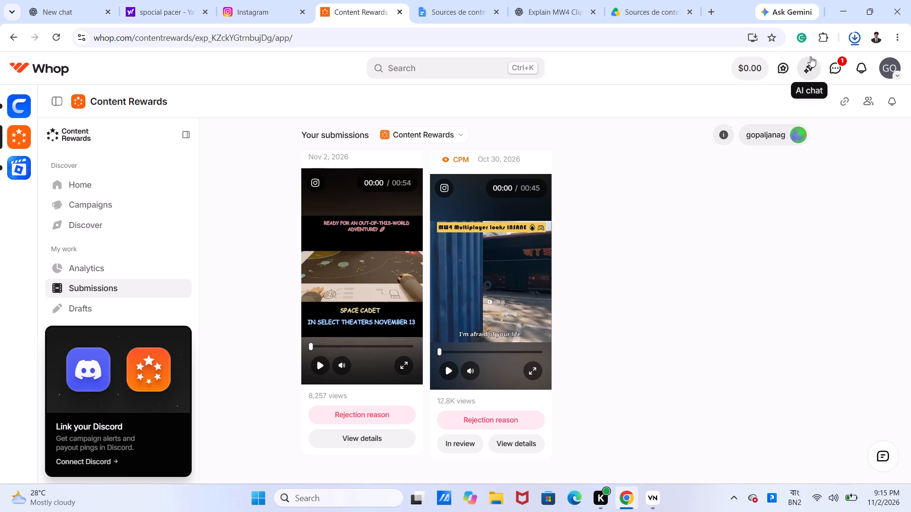
click(858, 42)
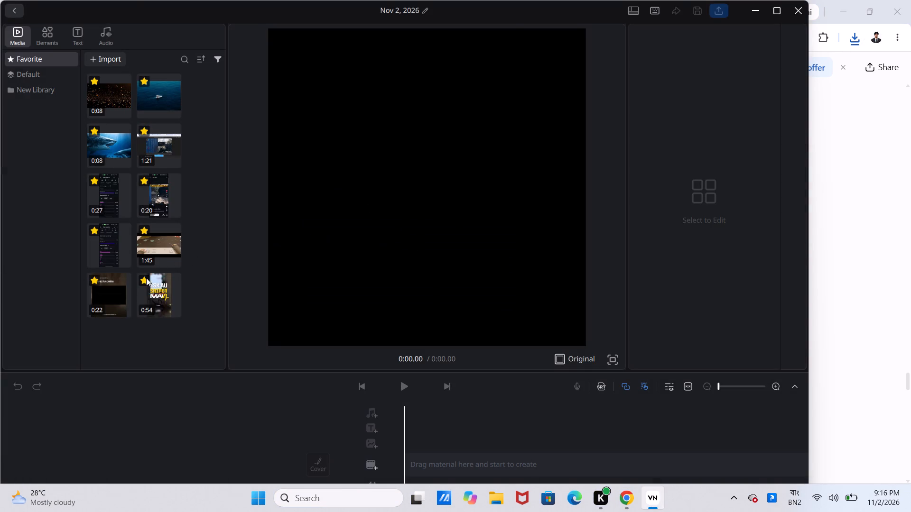
click(153, 282)
drag(153, 282, 416, 418)
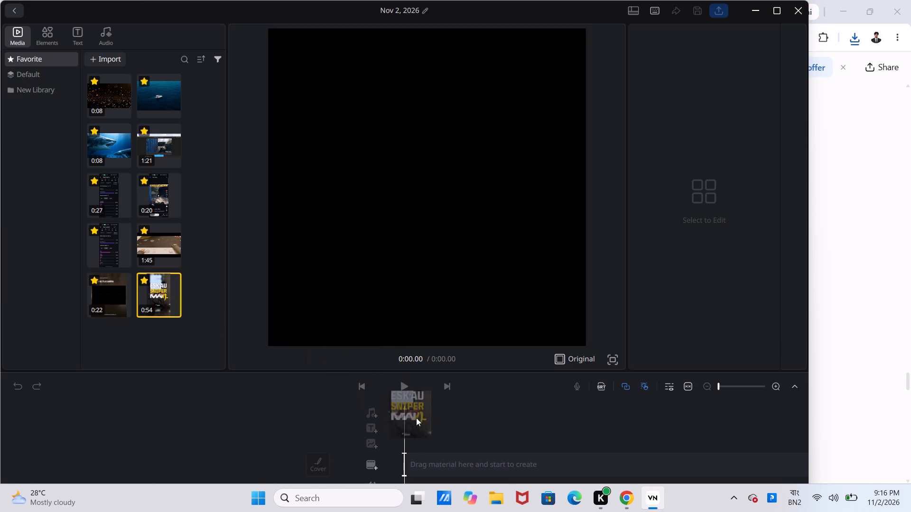
drag(416, 418, 499, 469)
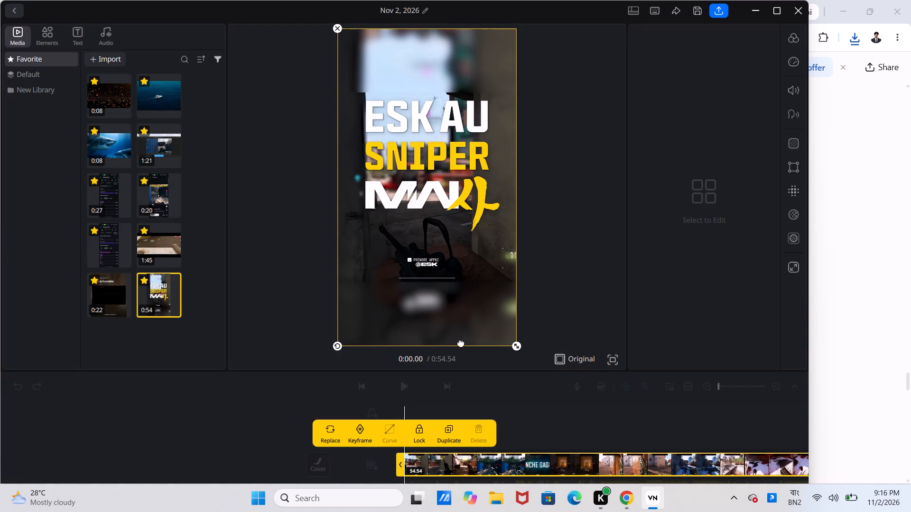
Play the ESK Sniper Kills clip through to its end in the preview and maximize the VN window.
drag(540, 423, 602, 456)
click(408, 394)
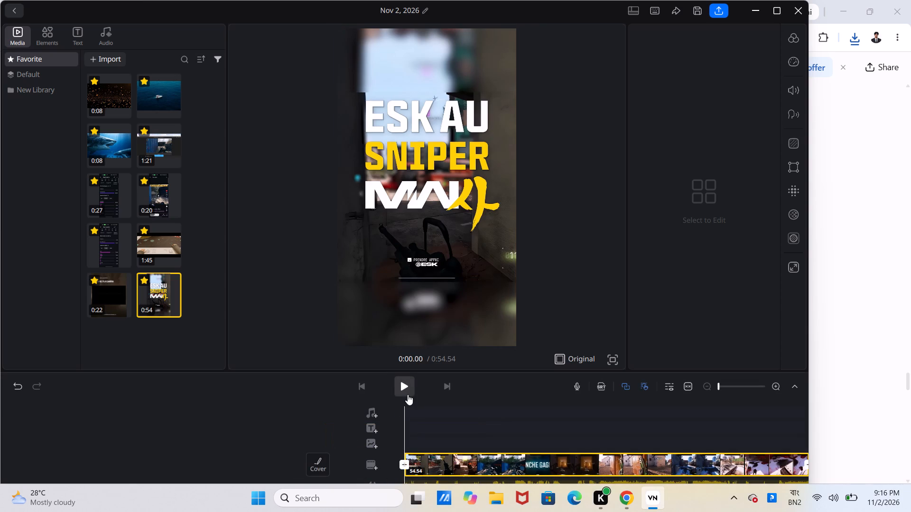
click(407, 393)
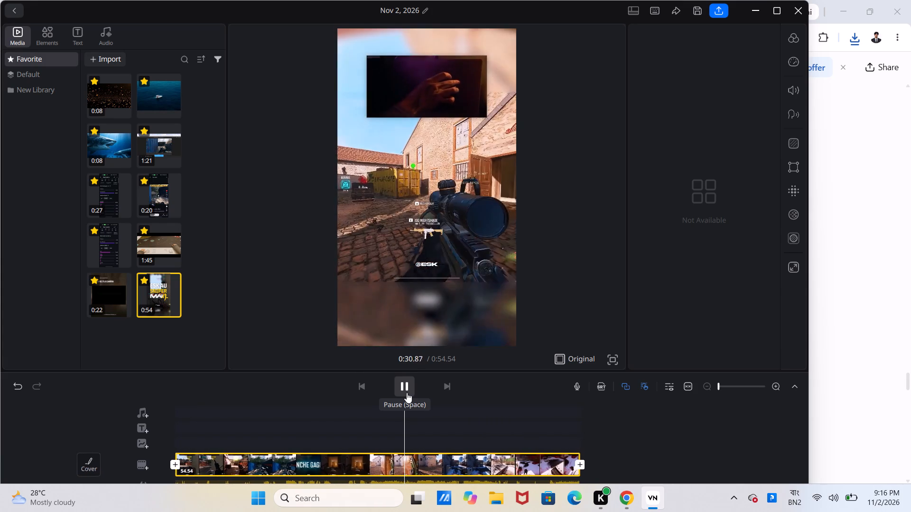
click(407, 393)
click(407, 393)
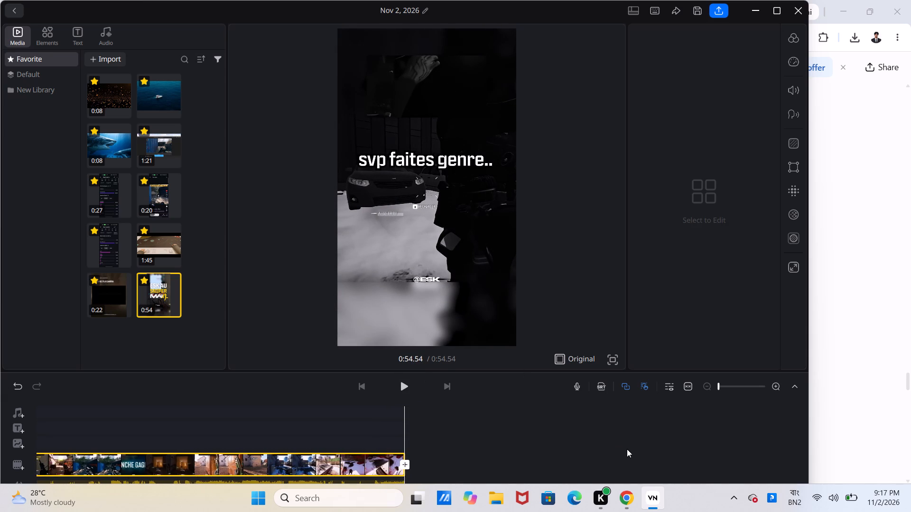
click(785, 11)
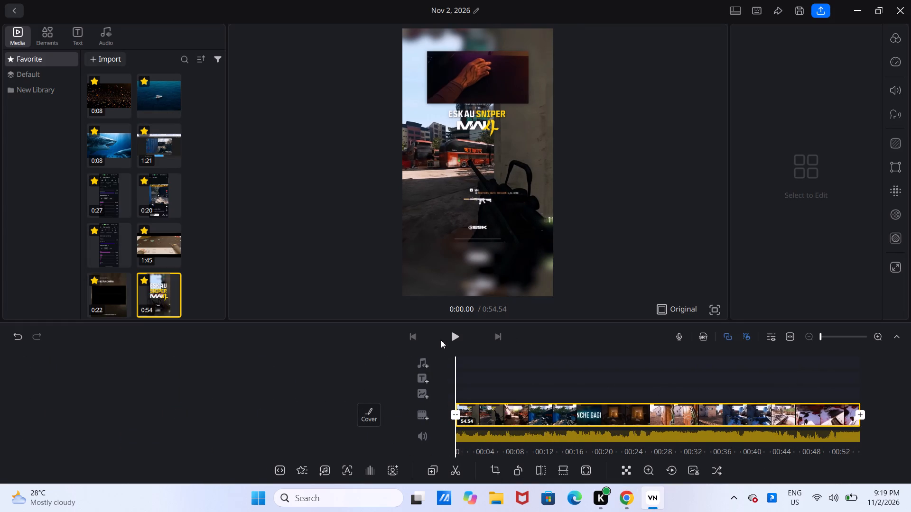
click(453, 338)
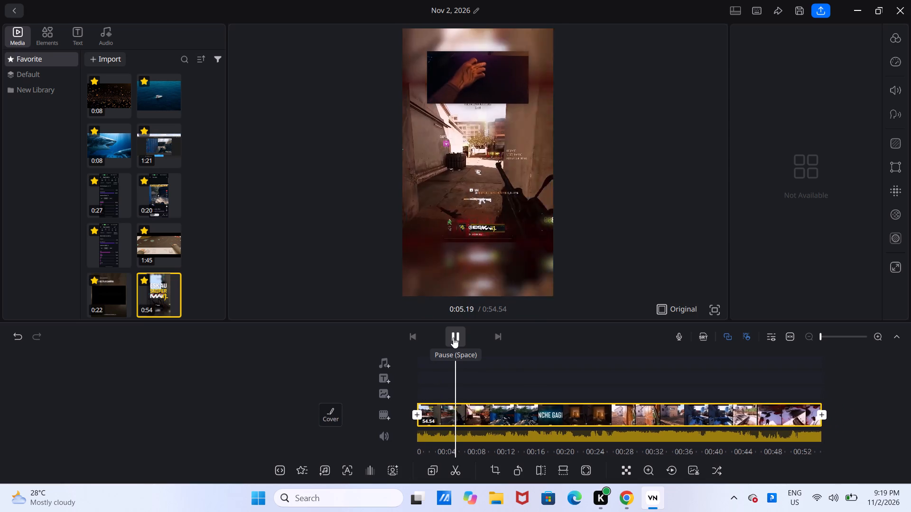
click(453, 338)
drag(454, 374, 526, 382)
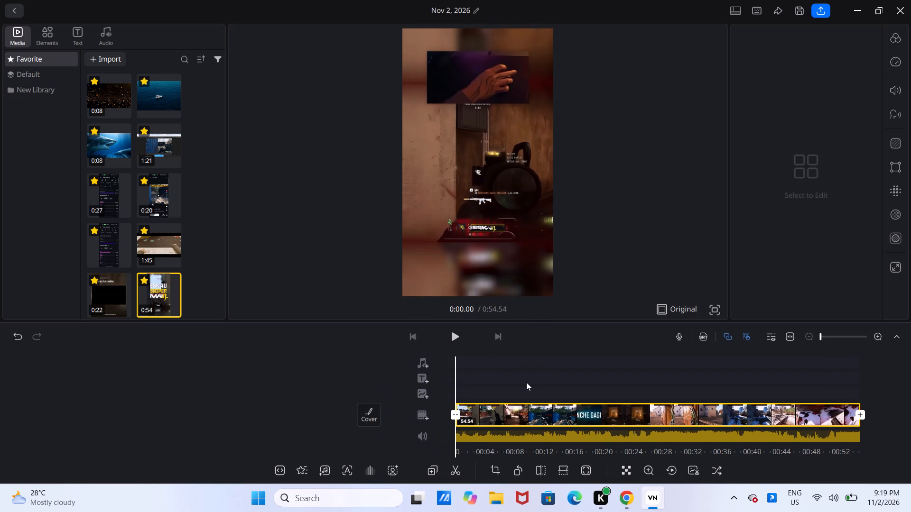
drag(526, 382, 526, 383)
Add a text overlay at the start of the reel and fill it with "UN TIR DE SNIPER PARFAIT ! 🎯".
click(427, 382)
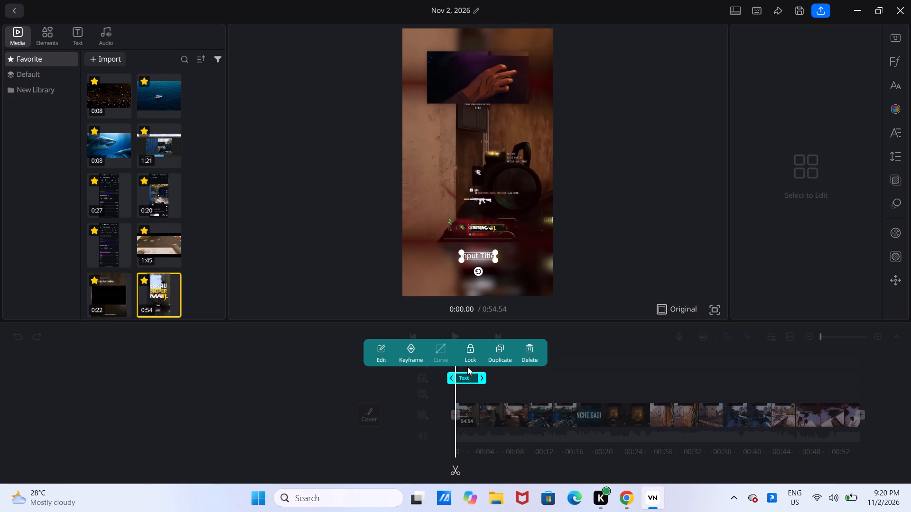
click(462, 371)
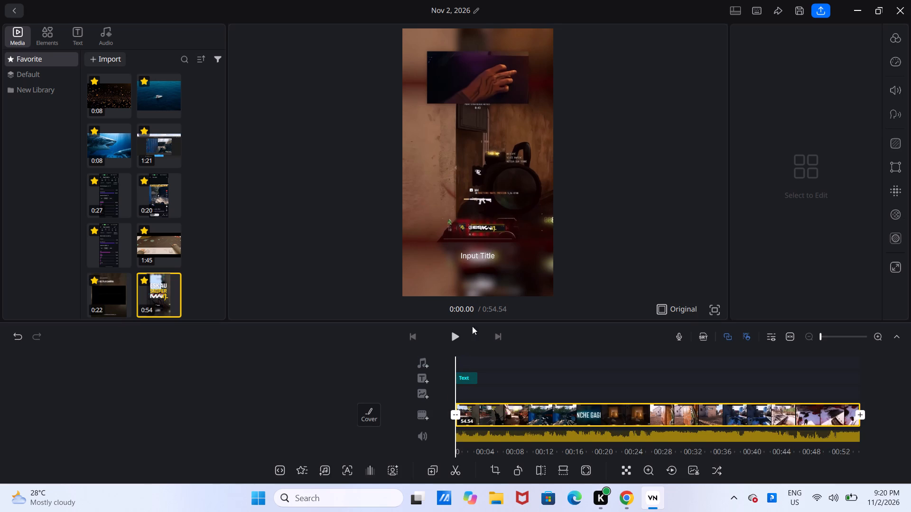
click(478, 255)
double_click(478, 255)
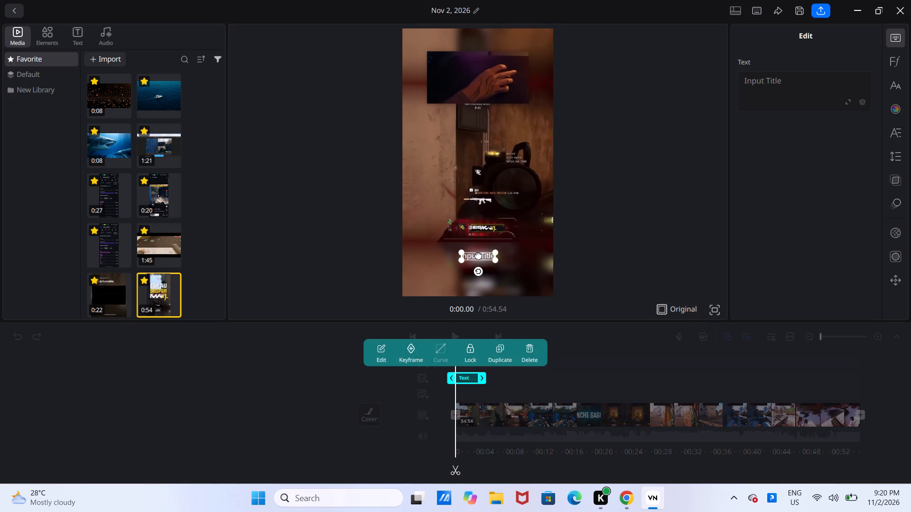
click(755, 81)
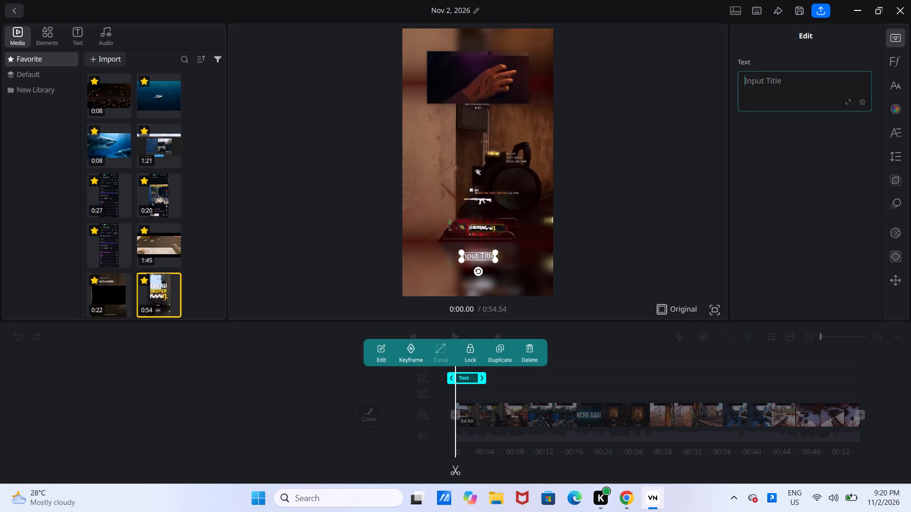
key(ctrl+v)
Set the French title's font to Comic Sans MS Regular.
click(893, 81)
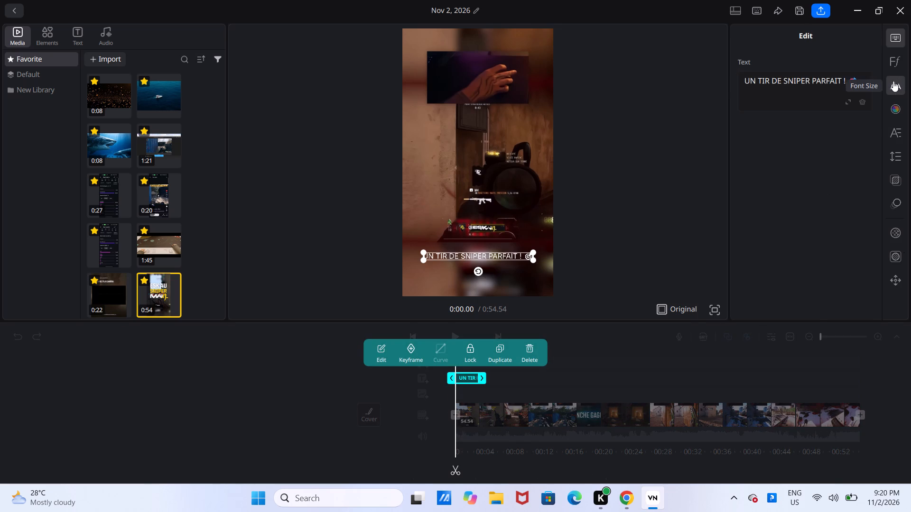
click(898, 64)
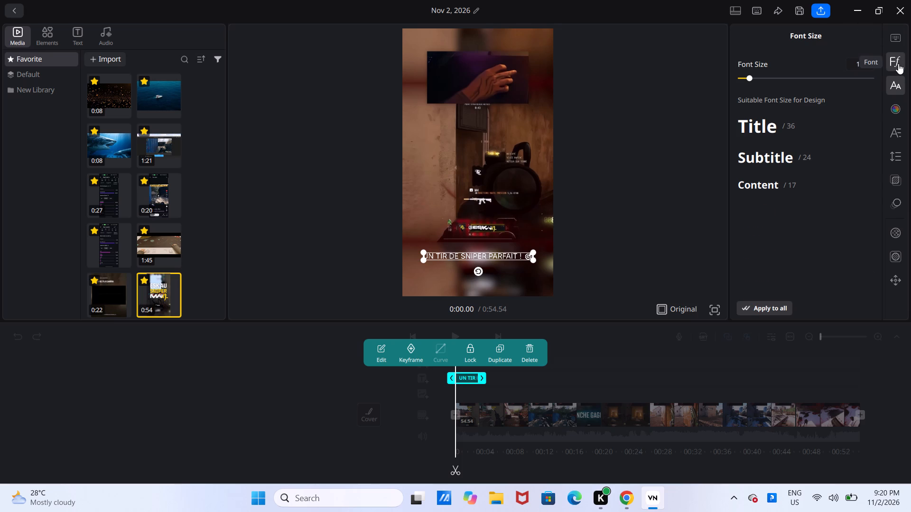
scroll(744, 204, down, 1)
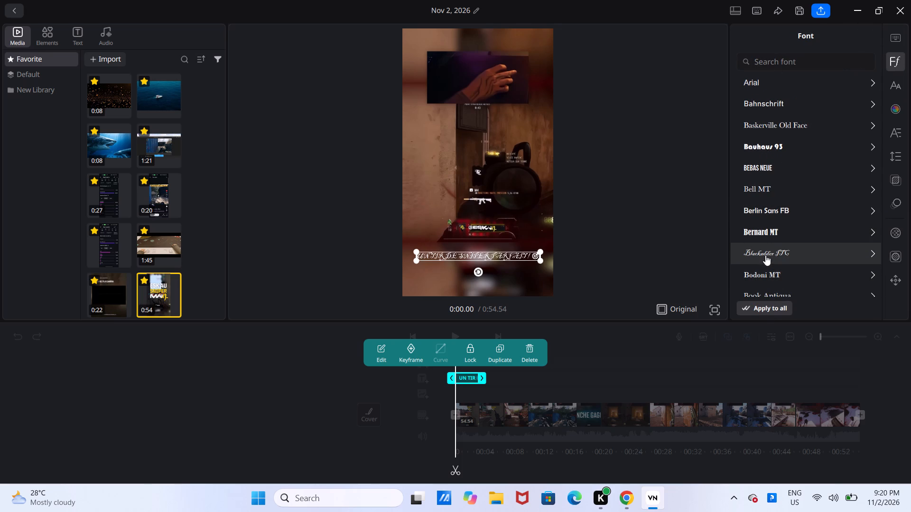
scroll(763, 266, down, 6)
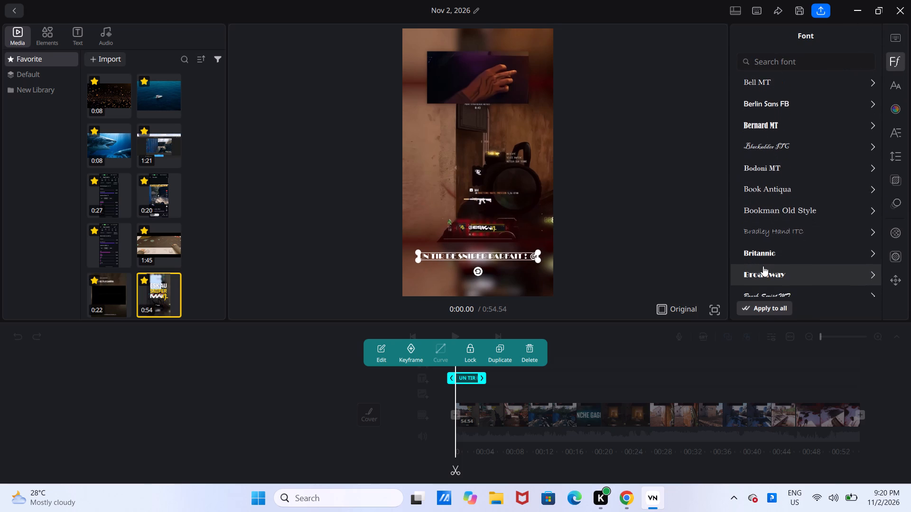
scroll(763, 266, down, 1)
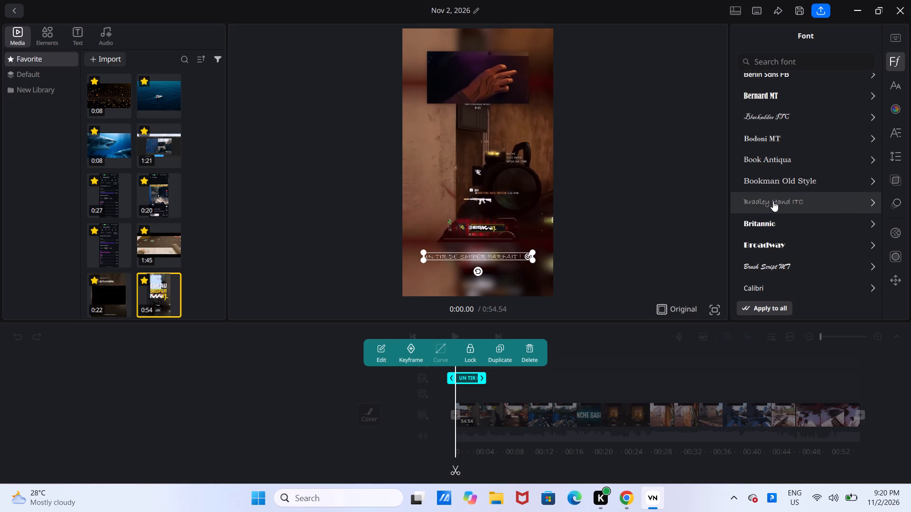
scroll(766, 249, down, 3)
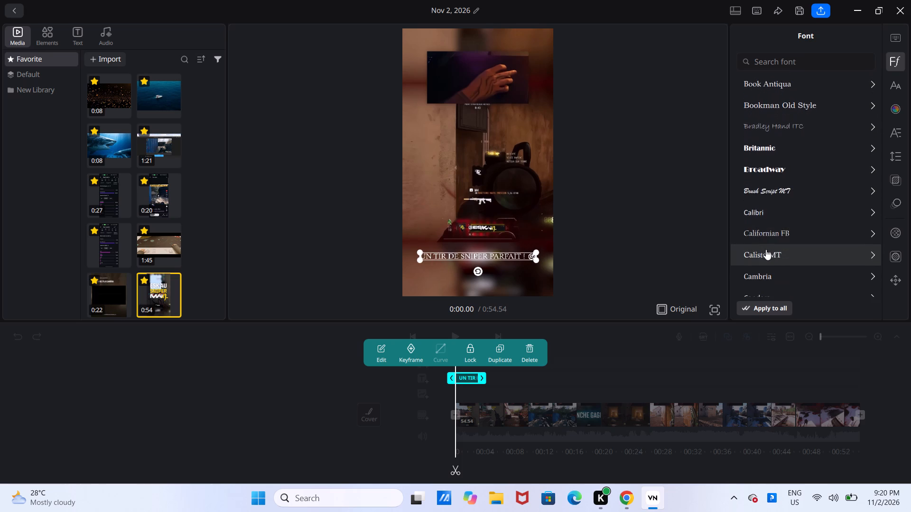
scroll(766, 249, down, 4)
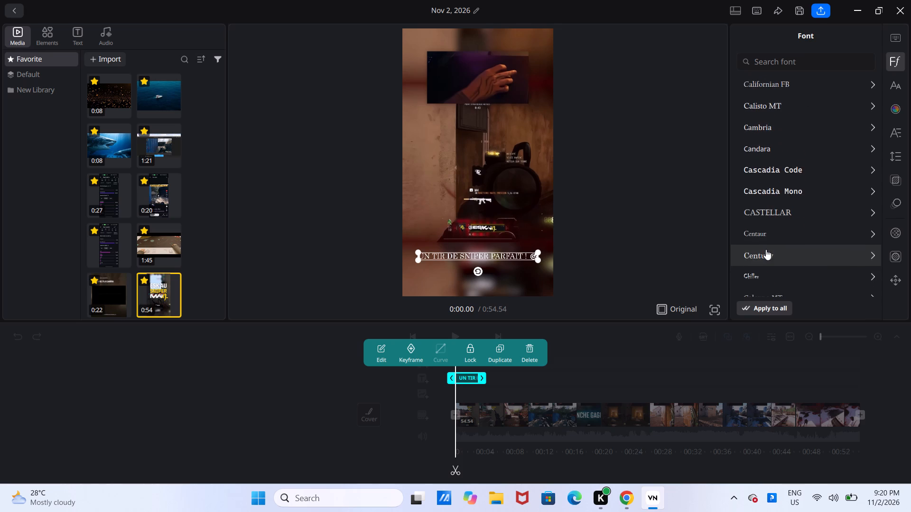
scroll(766, 249, down, 1)
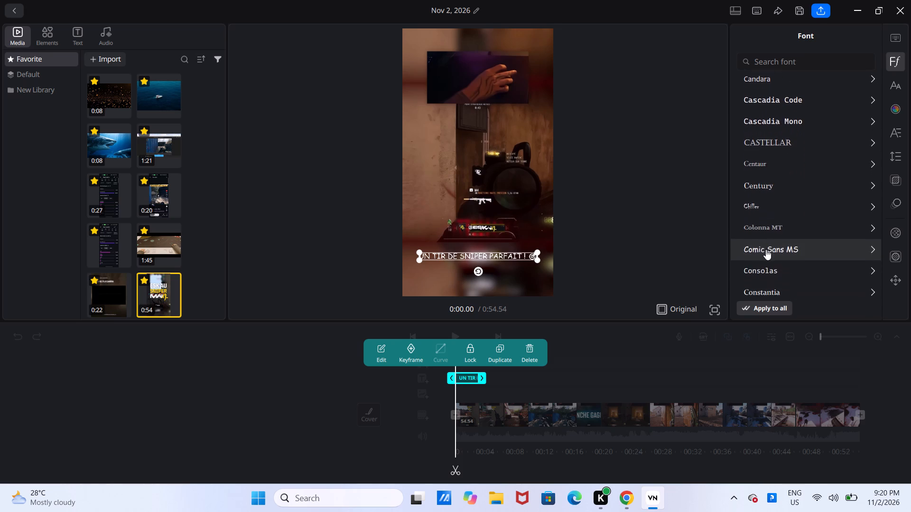
scroll(766, 249, down, 1)
click(768, 233)
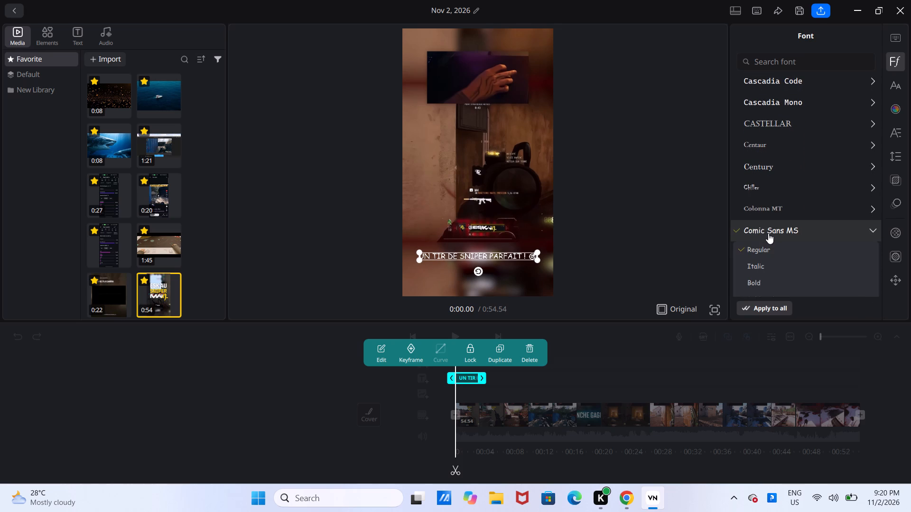
click(766, 256)
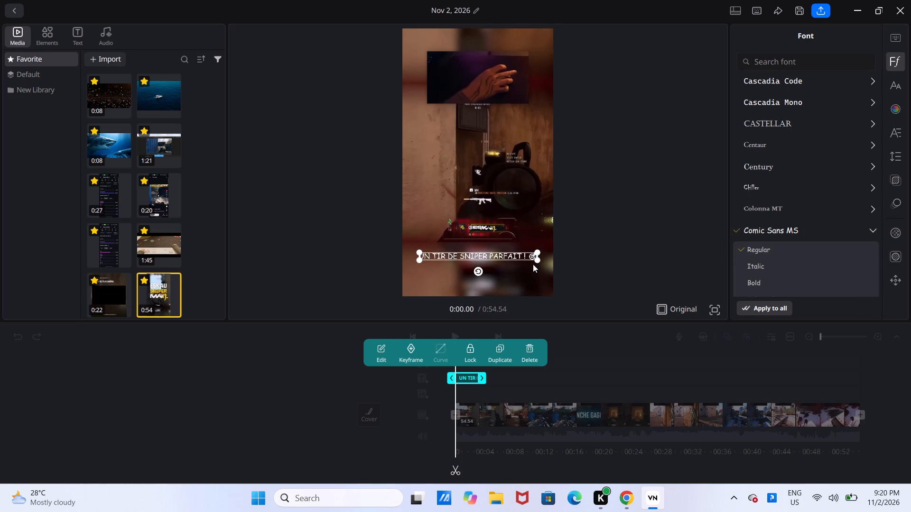
Widen the title's text box to nearly the full frame width and centre it near the bottom of the video.
click(541, 258)
drag(541, 258, 567, 270)
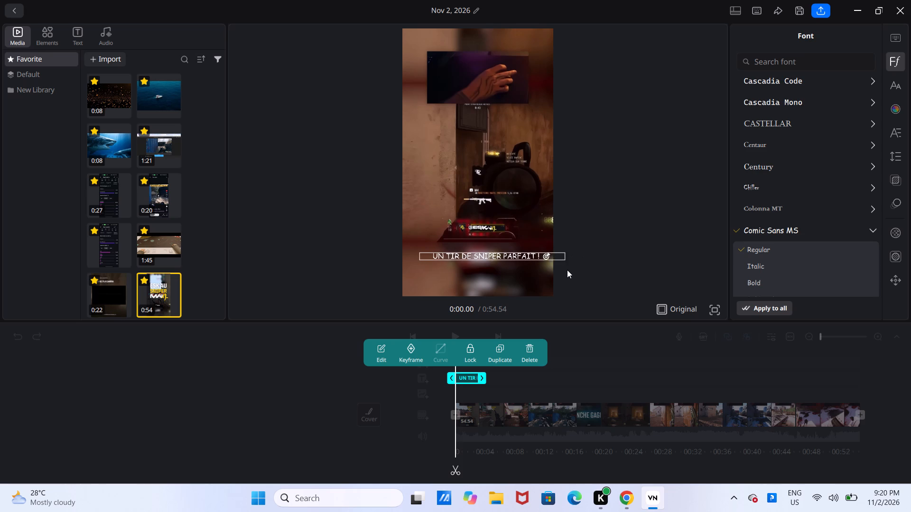
drag(567, 270, 552, 272)
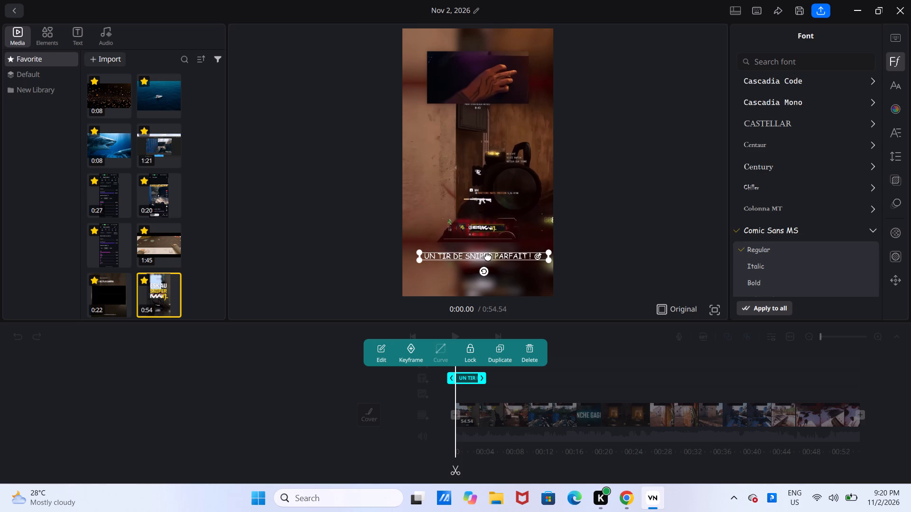
drag(488, 258, 480, 253)
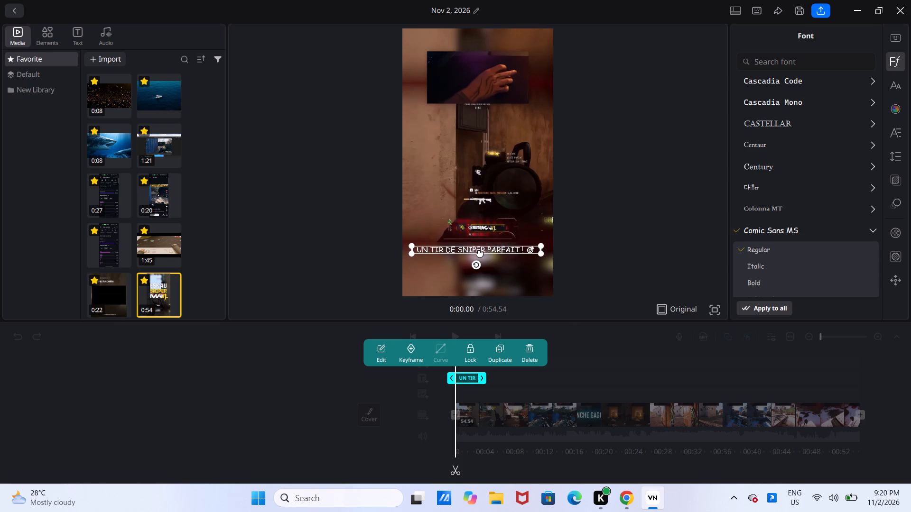
drag(480, 253, 481, 255)
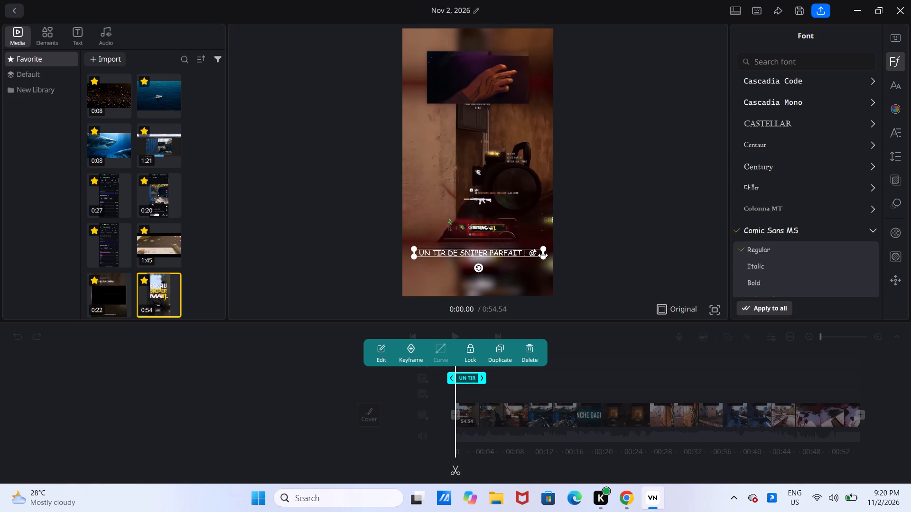
drag(543, 255, 546, 280)
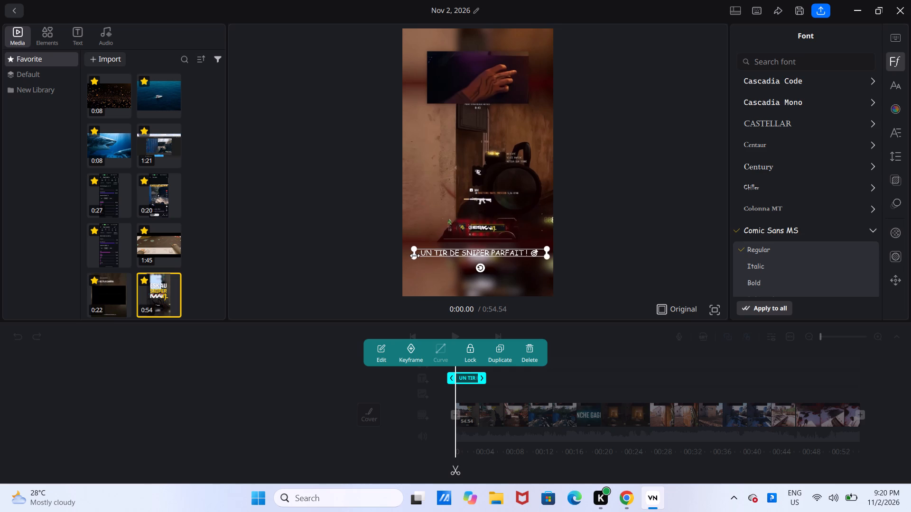
drag(415, 256, 409, 260)
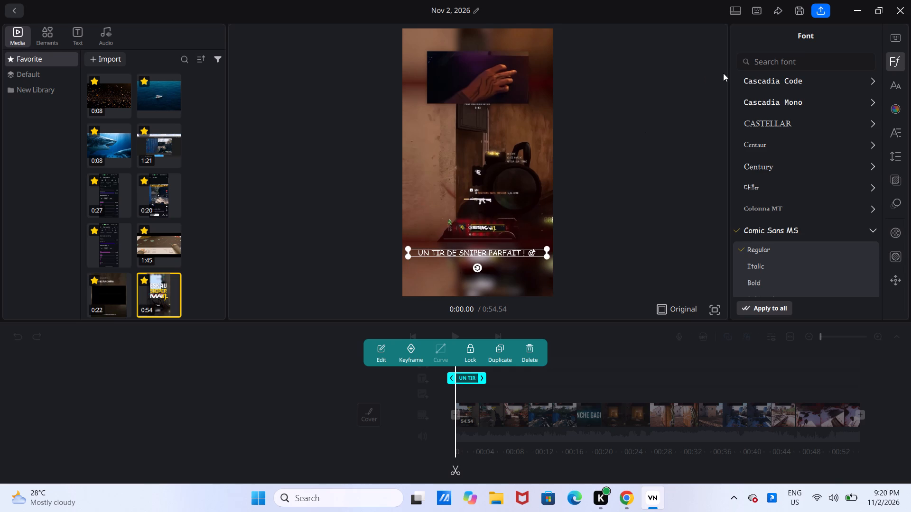
Set the title's font size to 30 and move the two-line text slightly lower in the frame.
click(892, 82)
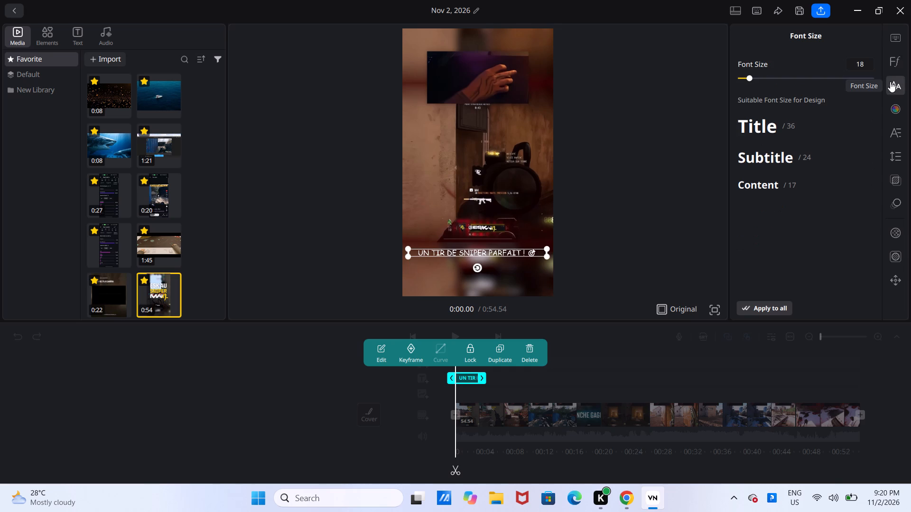
click(775, 77)
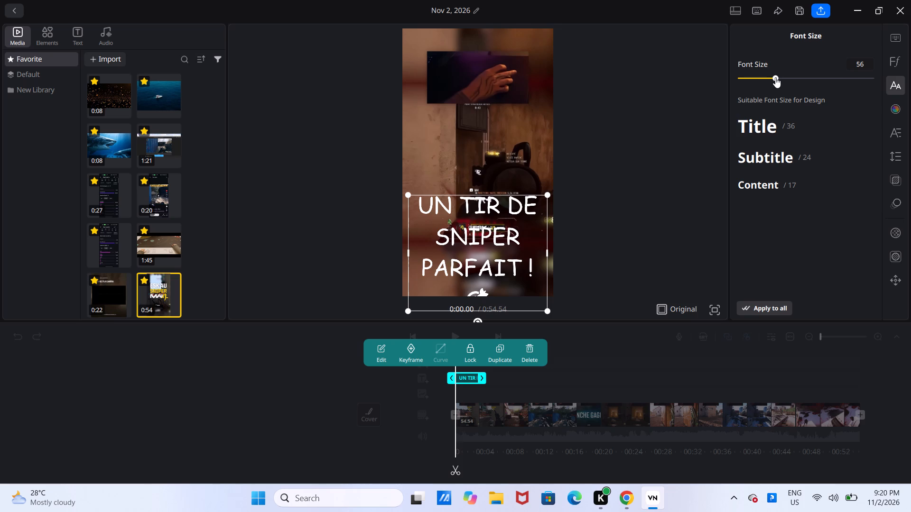
click(763, 73)
click(754, 78)
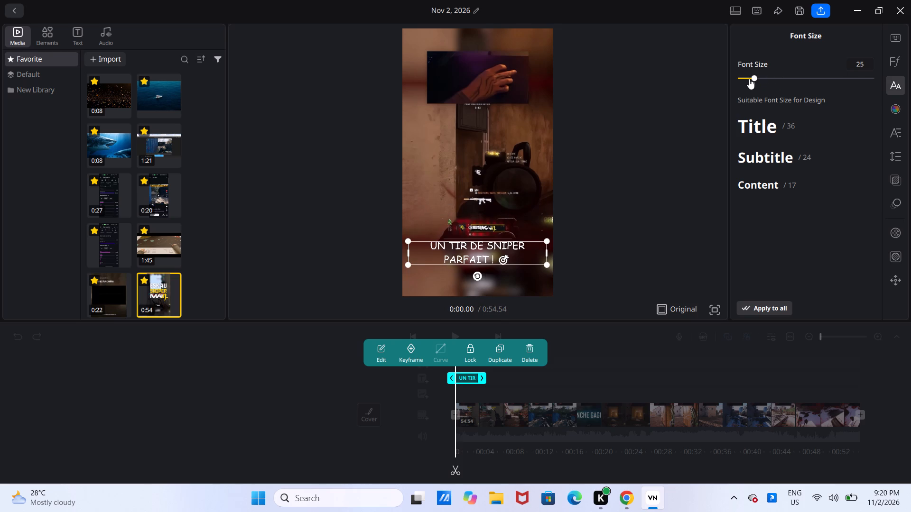
click(747, 79)
click(758, 79)
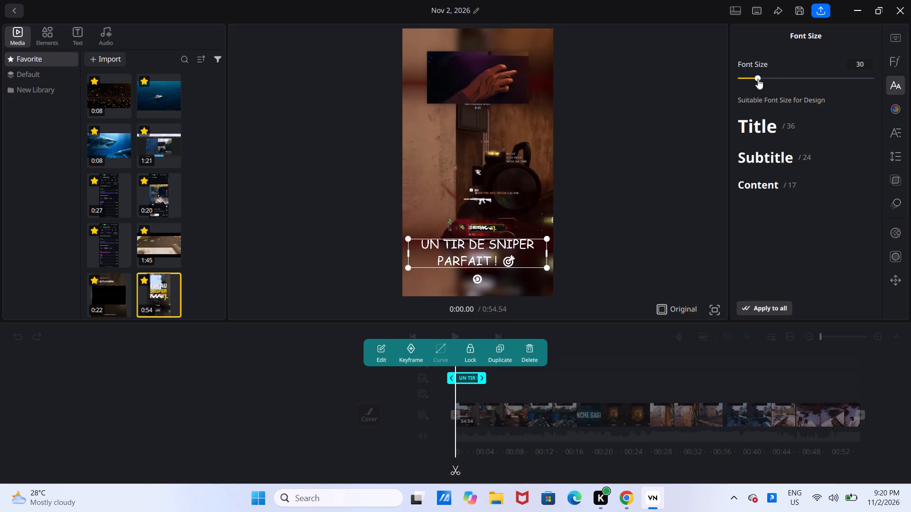
click(484, 252)
drag(484, 252, 483, 265)
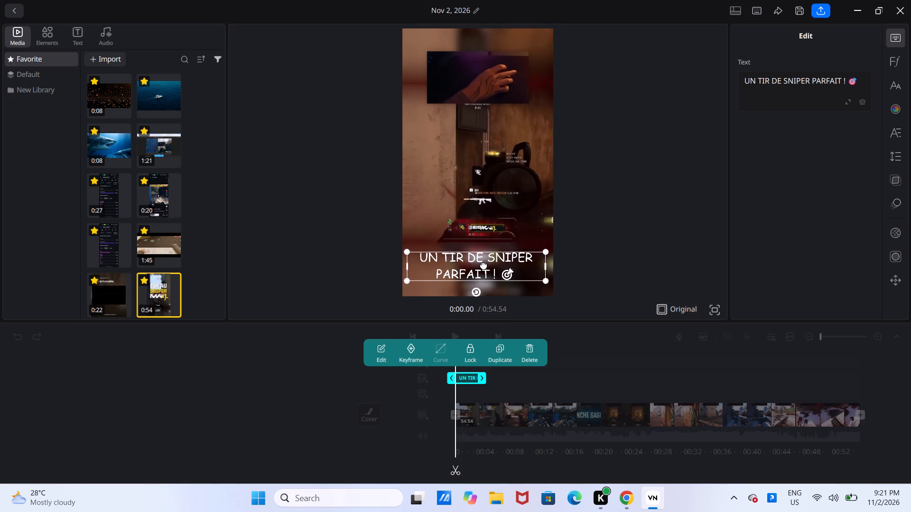
Try several preset colour styles on the title and apply the white text with purple BB6BD9 stroke.
click(905, 79)
click(899, 114)
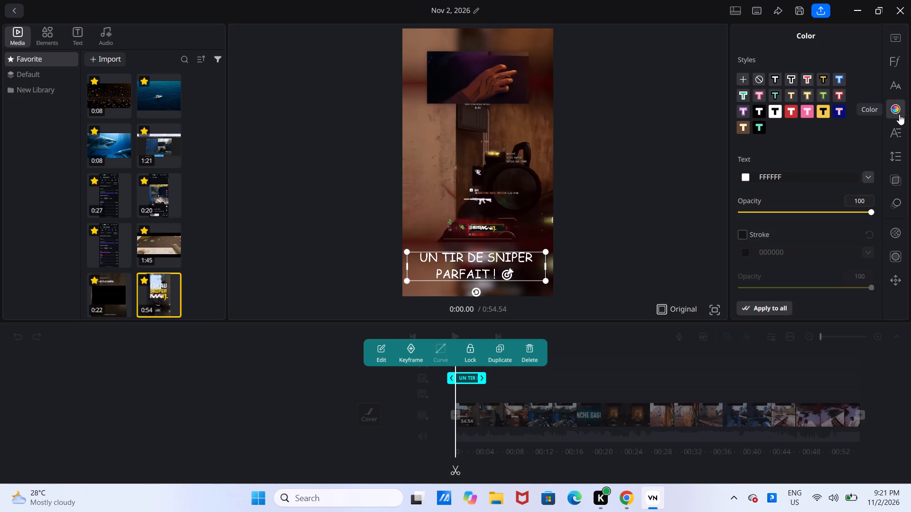
click(827, 106)
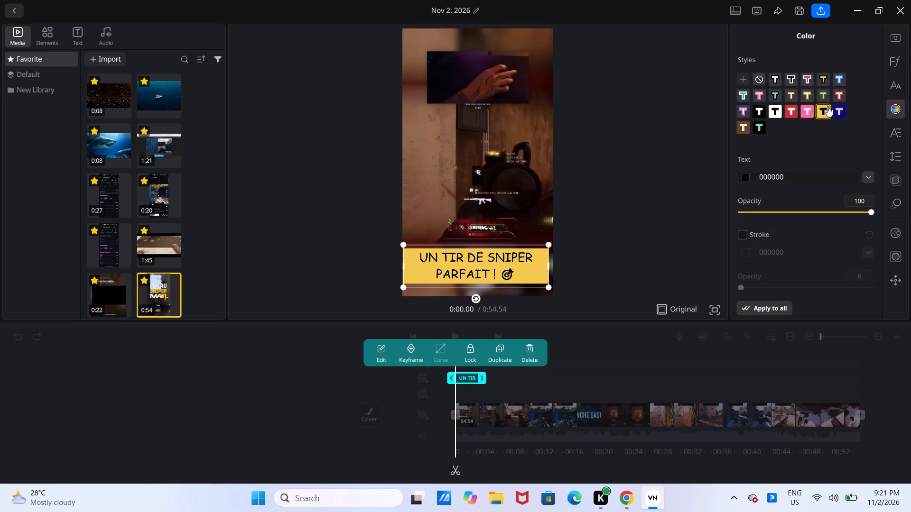
click(848, 111)
click(842, 112)
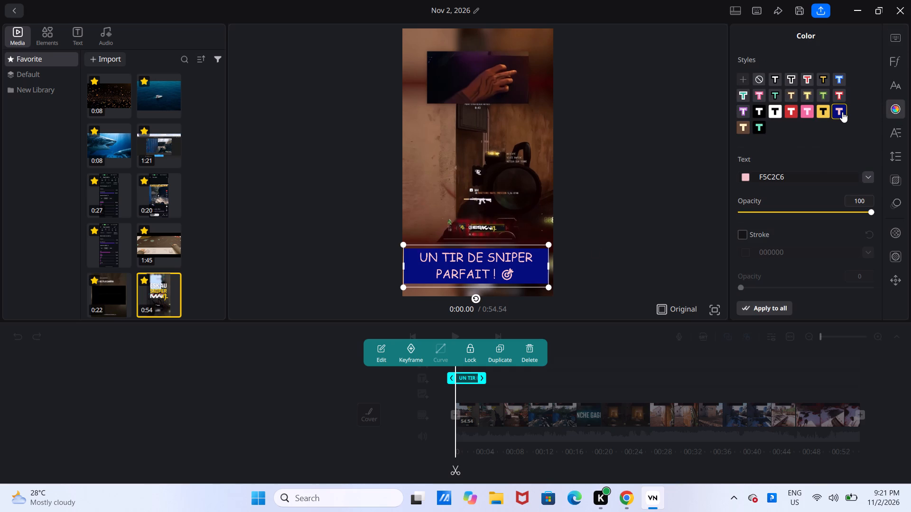
click(809, 80)
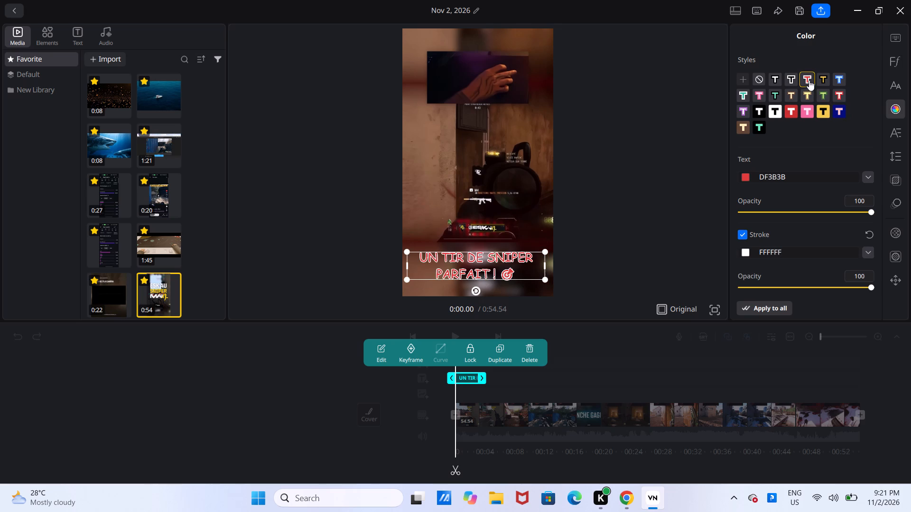
click(779, 78)
click(791, 78)
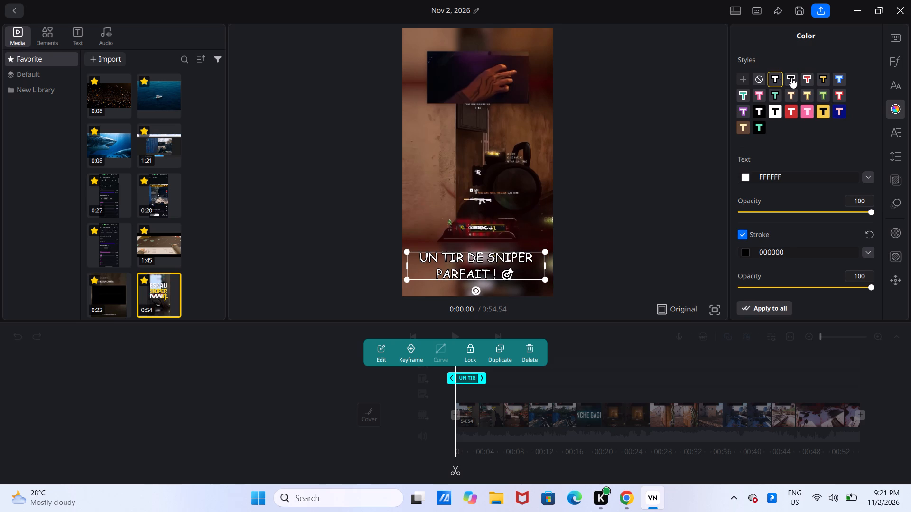
click(745, 111)
click(745, 111)
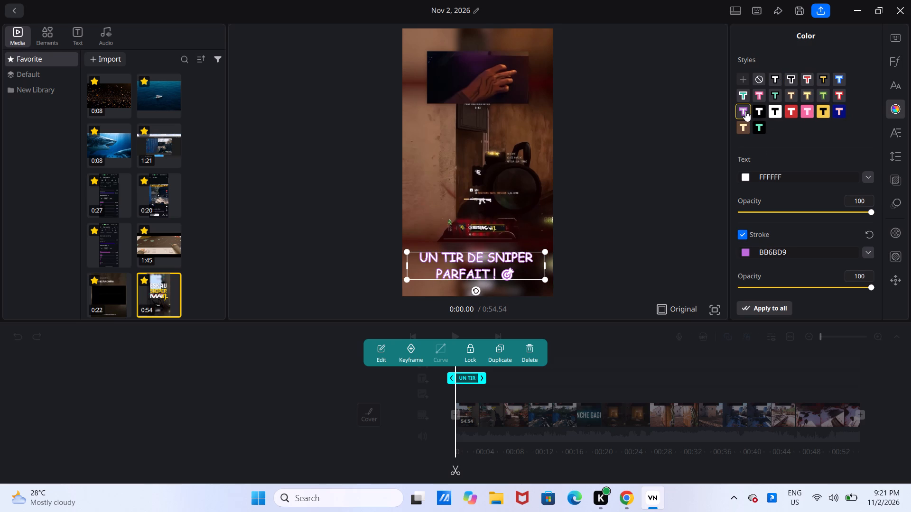
click(644, 152)
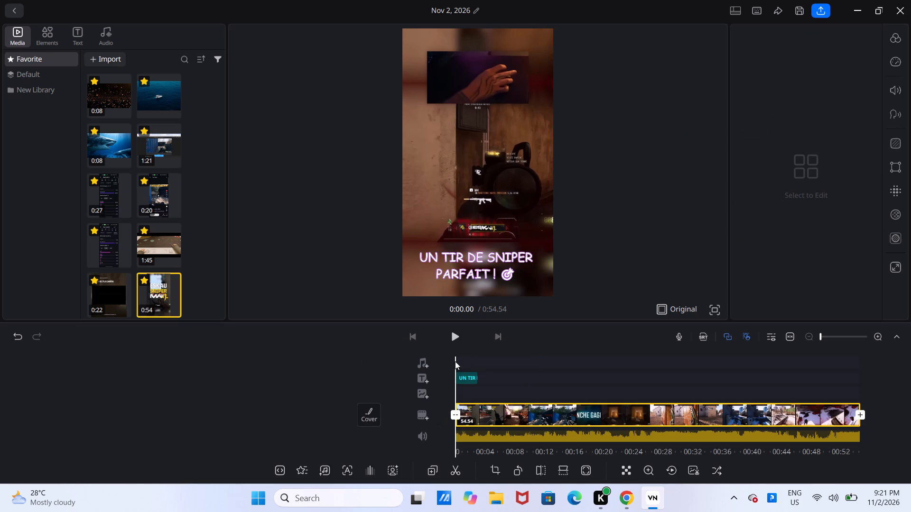
Extend the title on the timeline to end with the sniper clip, lasting 54.54 seconds.
click(467, 380)
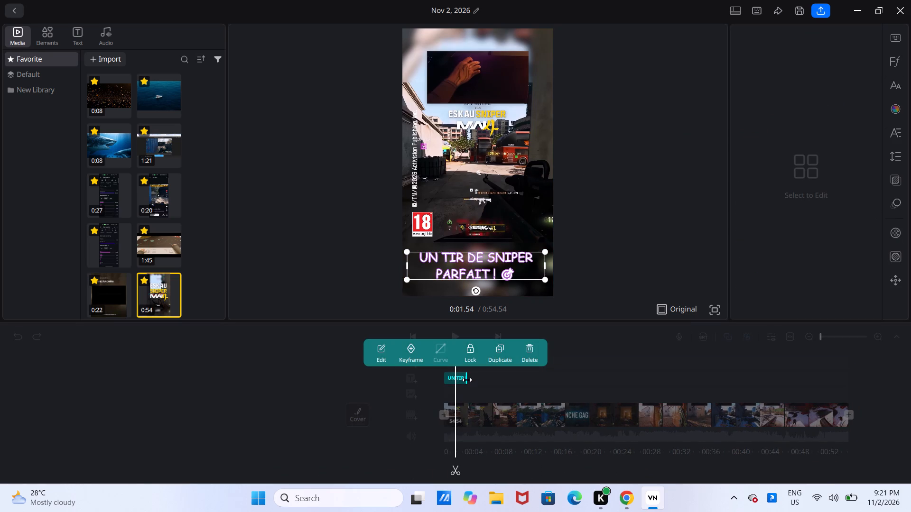
drag(467, 380, 781, 487)
scroll(616, 418, right, 1)
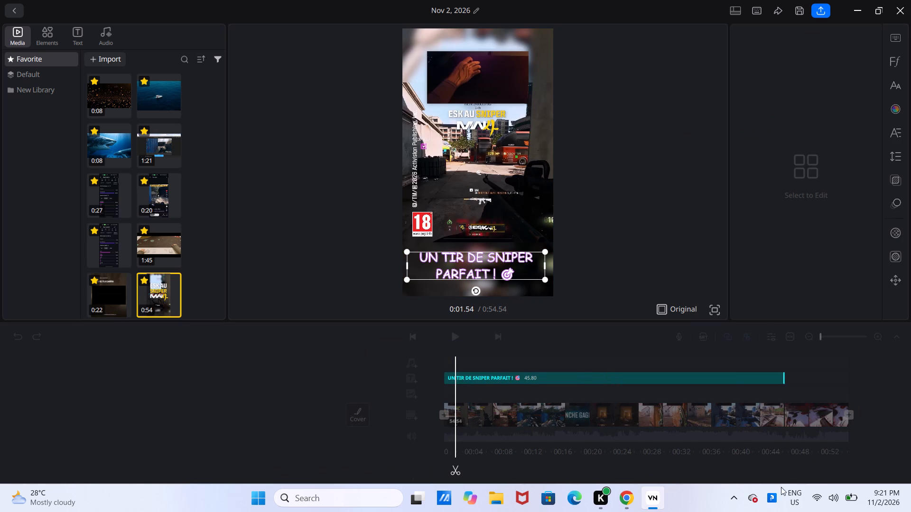
drag(781, 487, 859, 452)
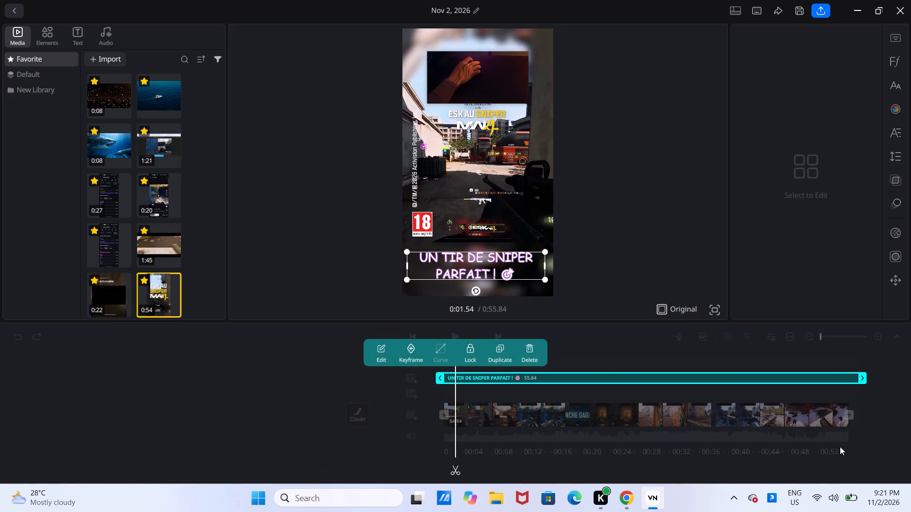
click(864, 376)
drag(860, 378, 792, 377)
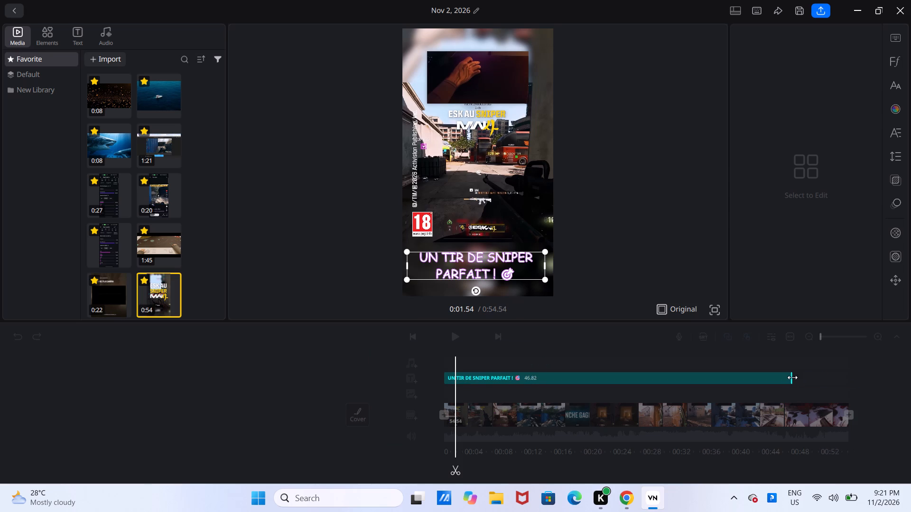
drag(792, 377, 853, 378)
click(804, 389)
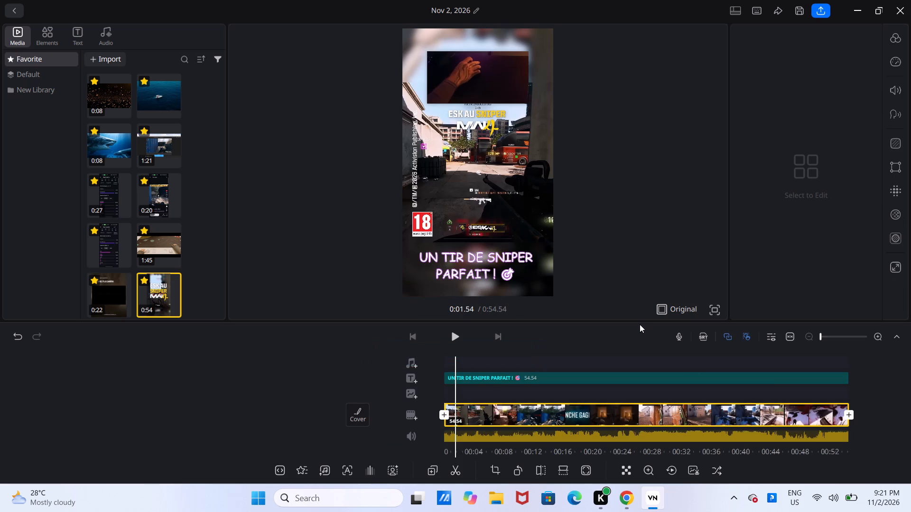
Play the reel from its beginning to preview the styled title over the sniper clip.
scroll(621, 356, right, 2)
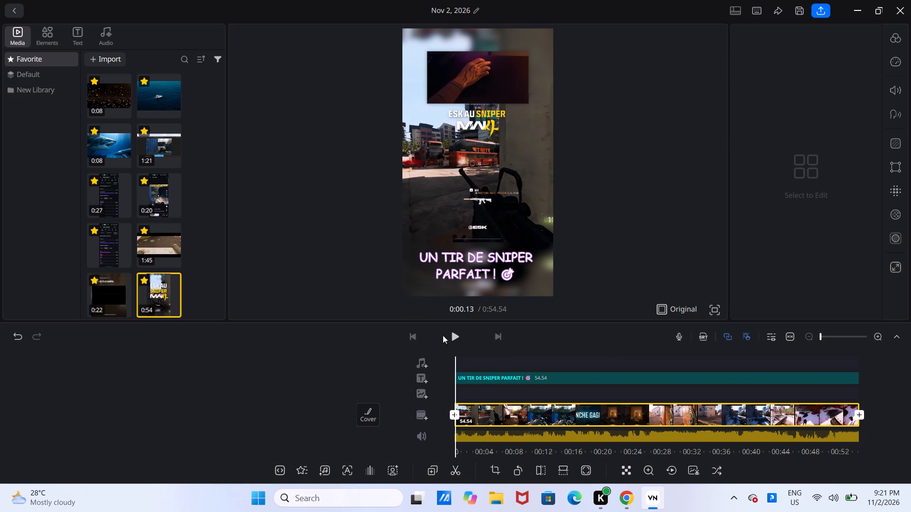
click(455, 339)
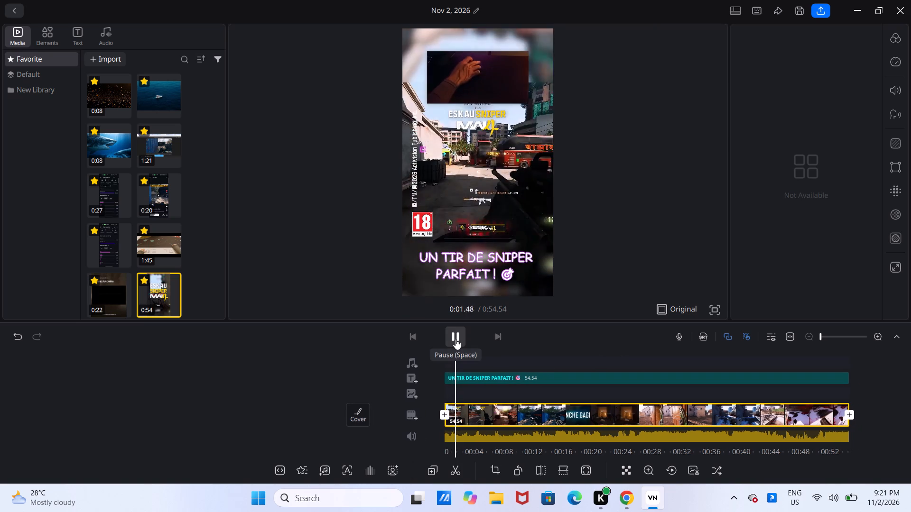
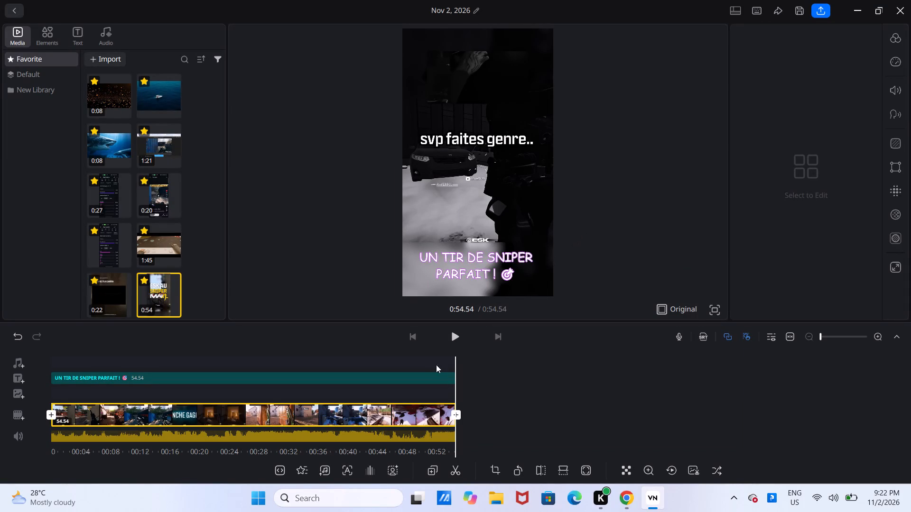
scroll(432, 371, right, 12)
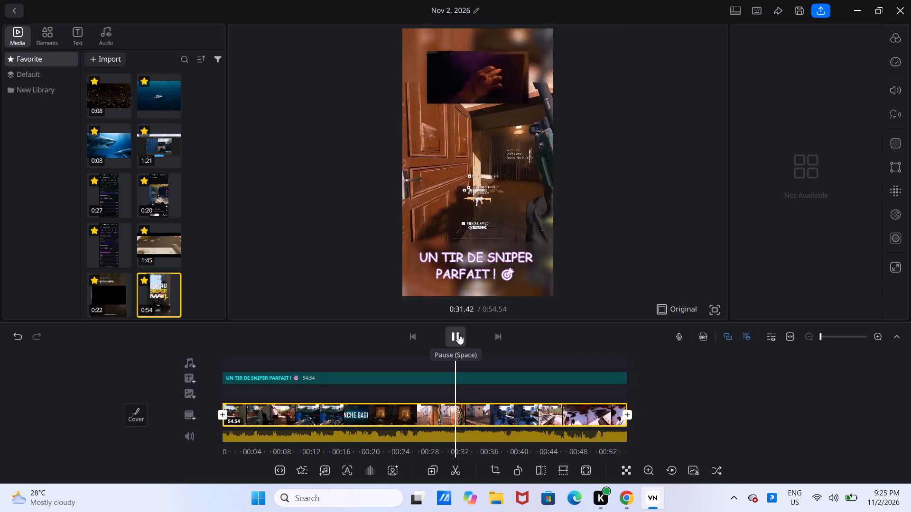
Export the reel with manual quality settings at 2.7K resolution and 60 fps to the VN videos folder.
click(822, 6)
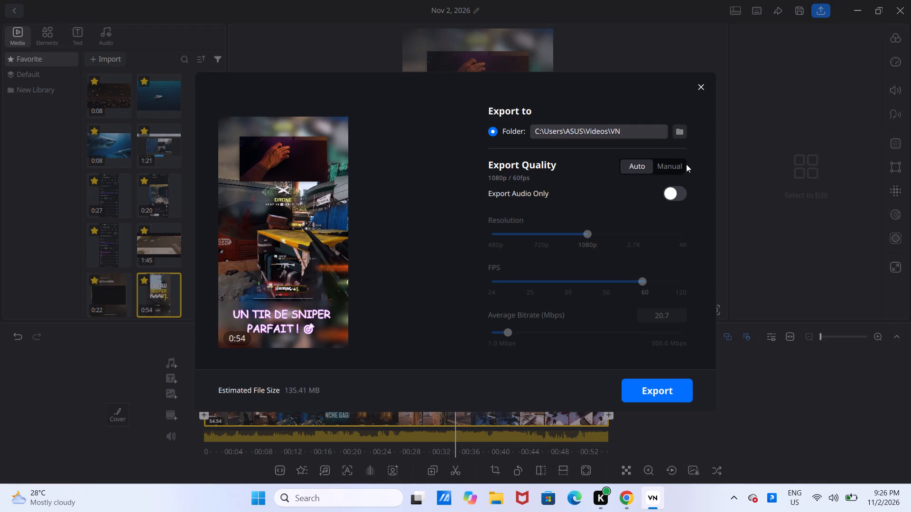
click(670, 160)
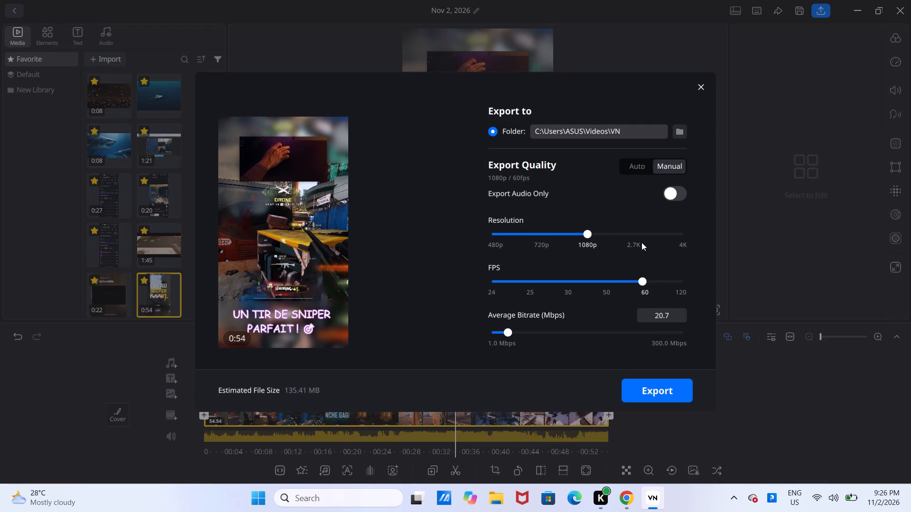
click(637, 238)
click(634, 233)
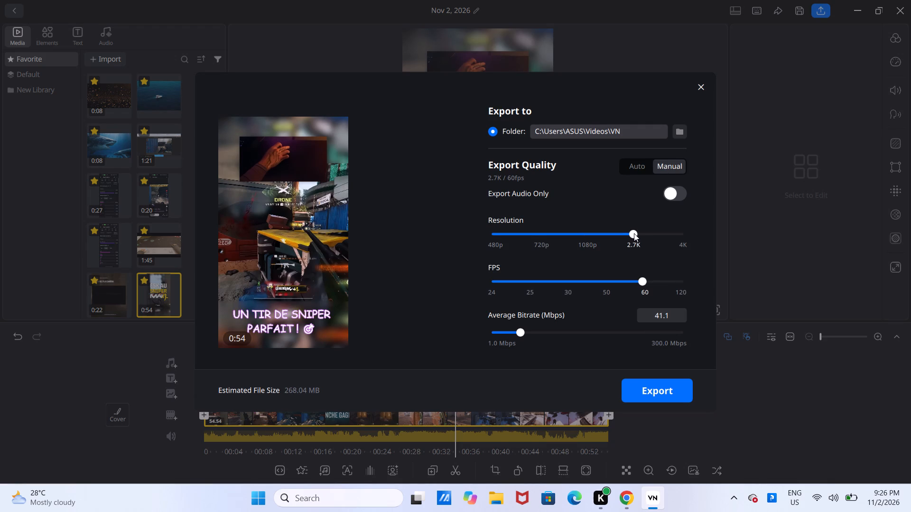
click(662, 390)
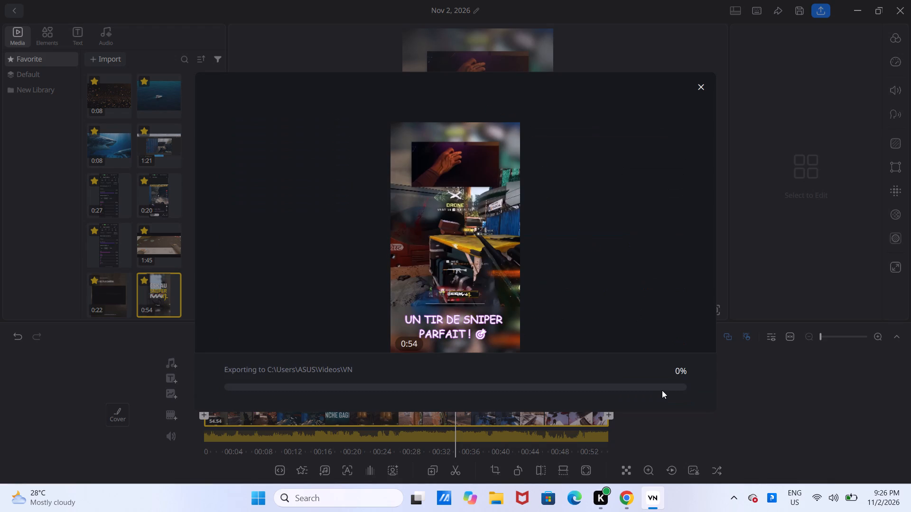
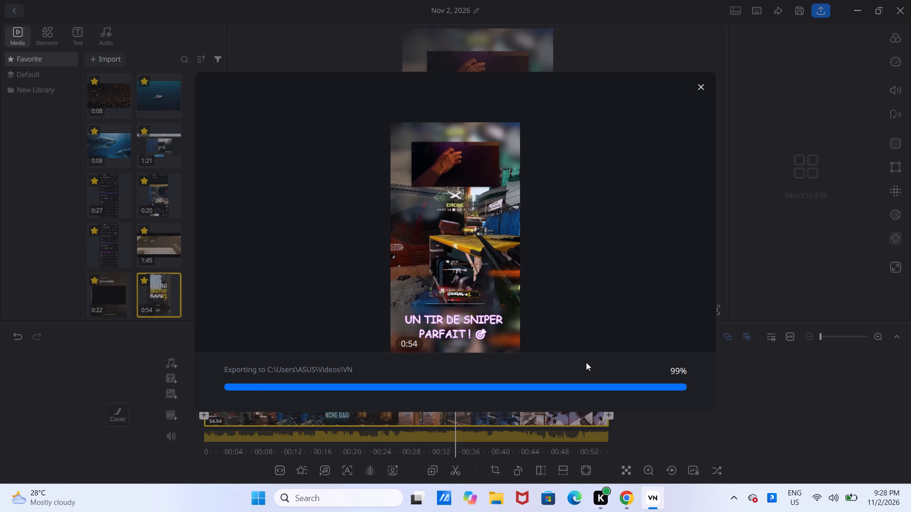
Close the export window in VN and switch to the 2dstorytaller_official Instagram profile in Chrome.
double_click(633, 392)
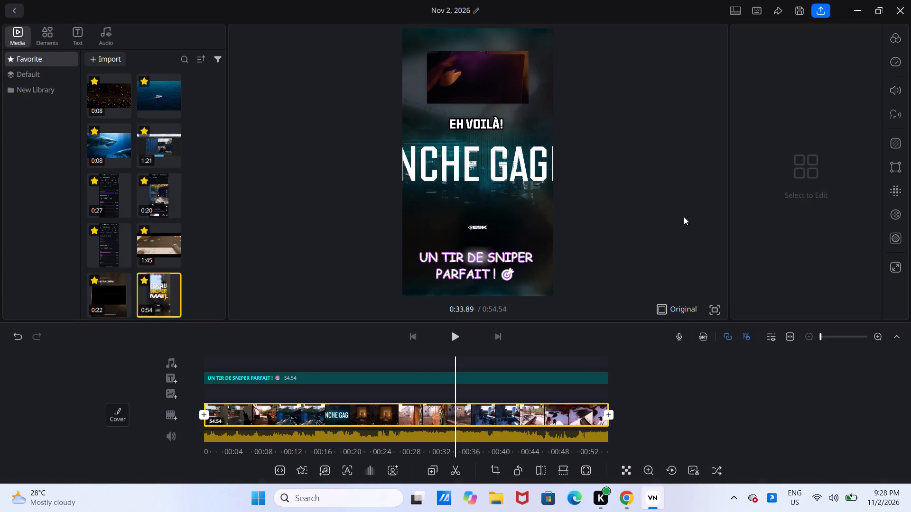
click(862, 0)
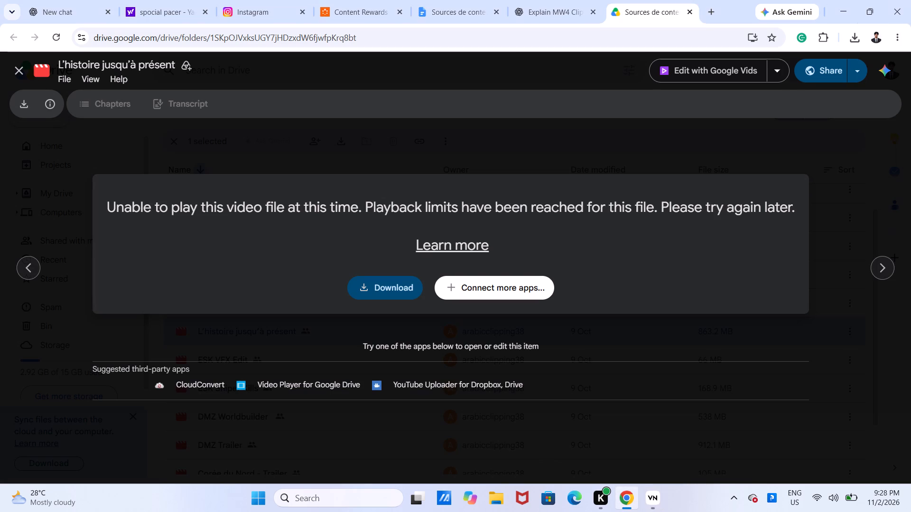
click(269, 0)
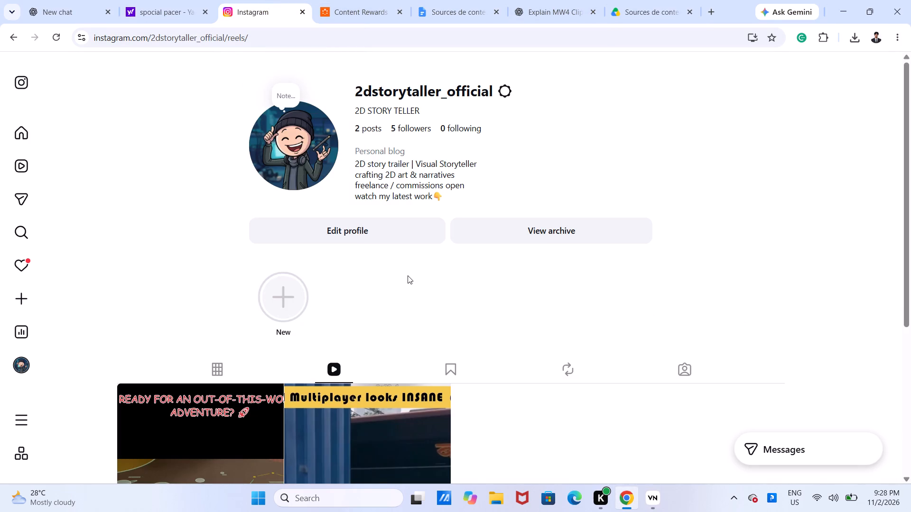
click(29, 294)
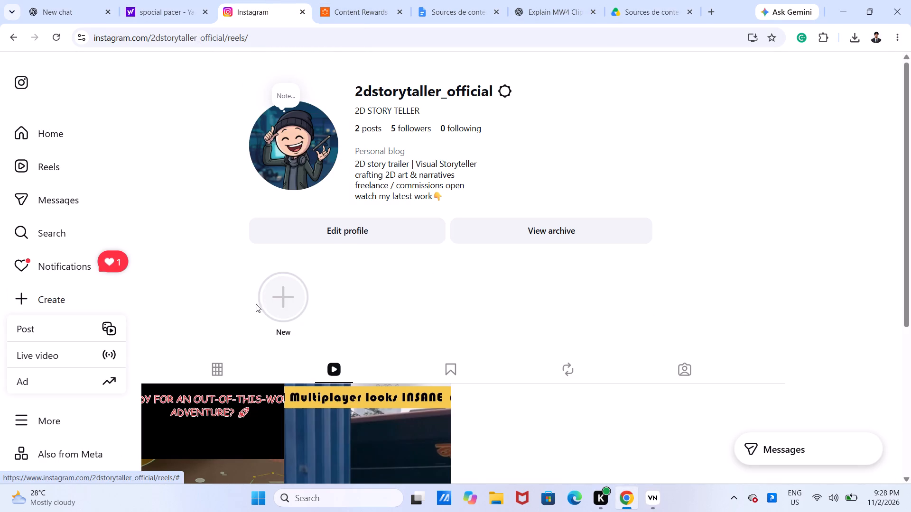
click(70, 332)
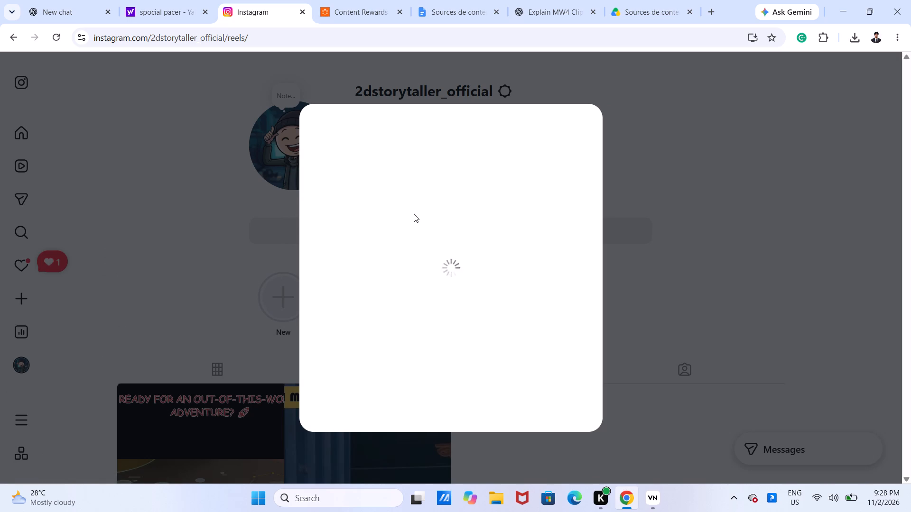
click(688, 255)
View the profile's Space Cadet reel with its caption and comments, and close it.
scroll(512, 319, down, 3)
click(228, 321)
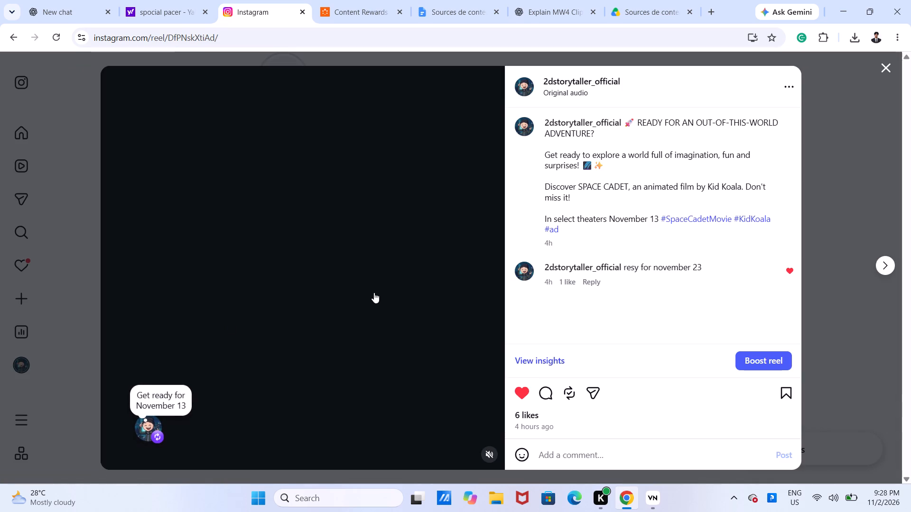
click(834, 265)
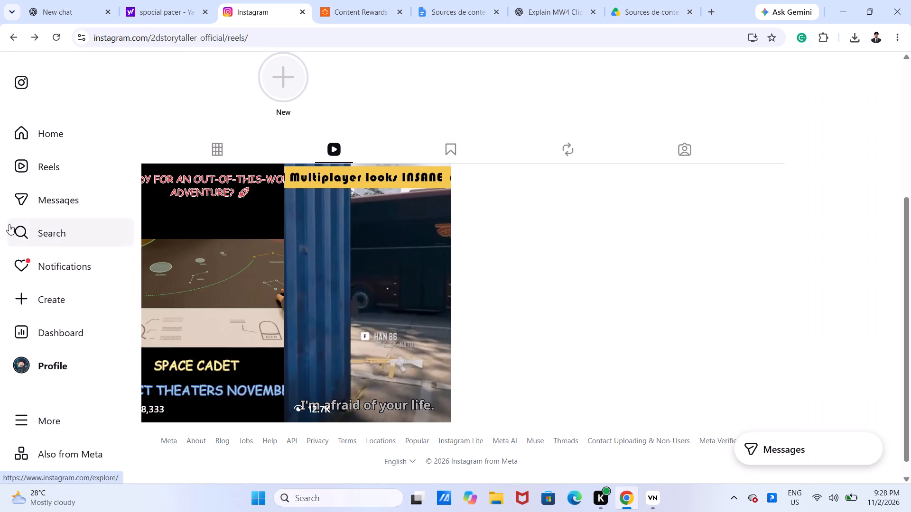
Check the Instagram notifications and open yesterday's "great" comment on the Multiplayer reel.
click(51, 273)
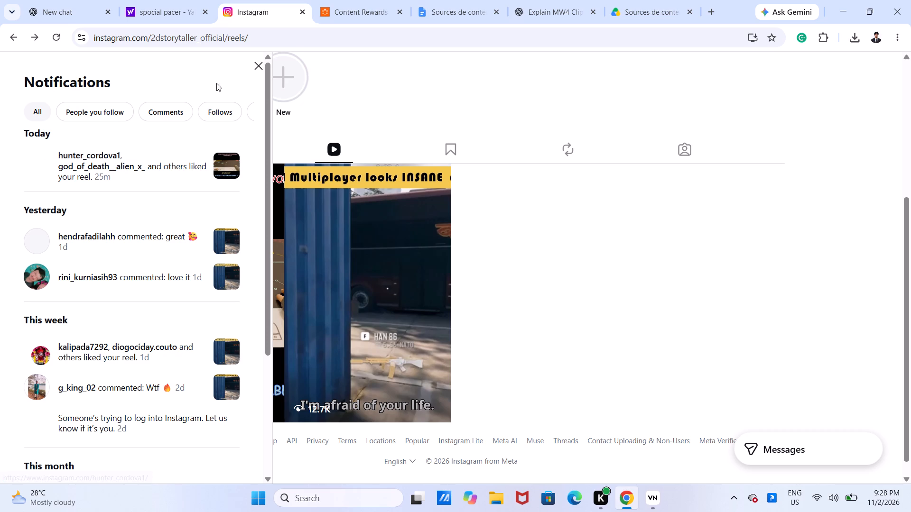
click(169, 234)
click(169, 234)
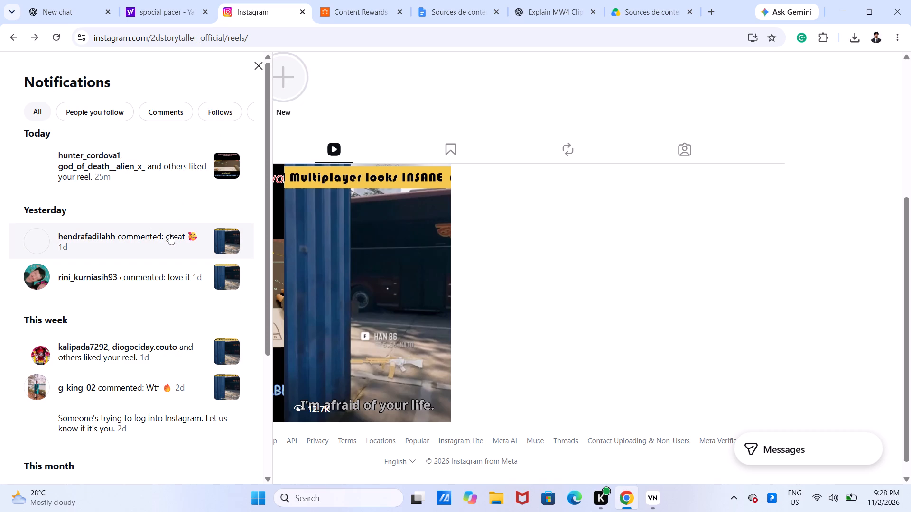